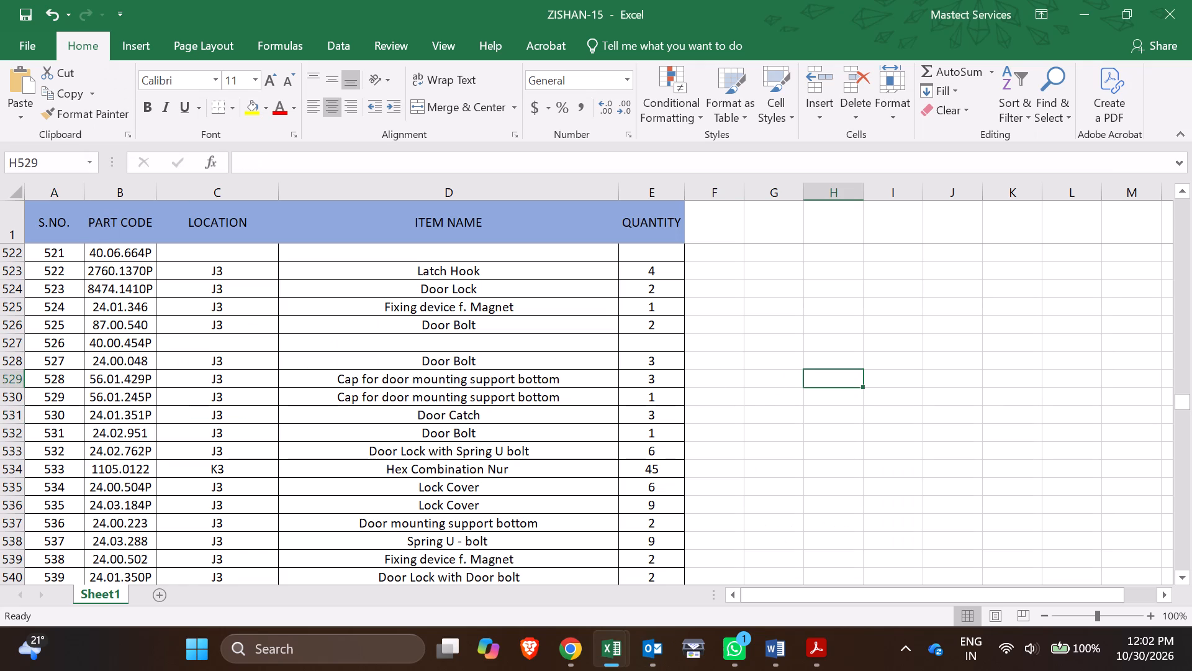
Search the parts list sheet for the copied part code 87.01.549S.
key(ctrl+f)
key(BackSpace)
key(ctrl+v)
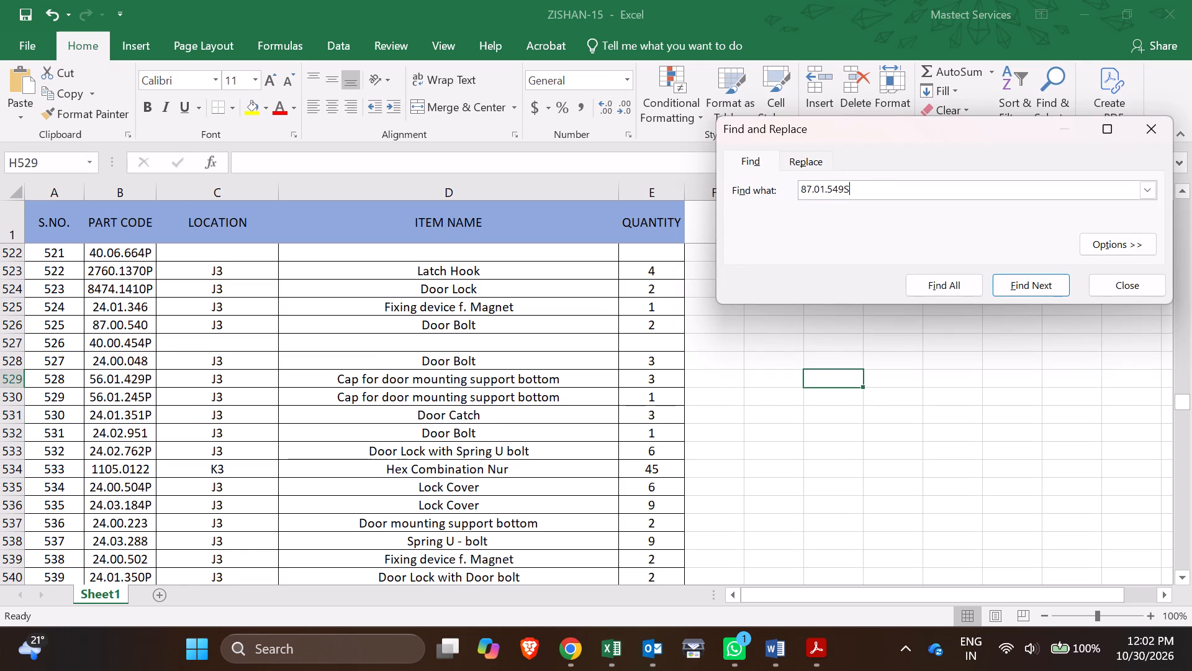
key(Return)
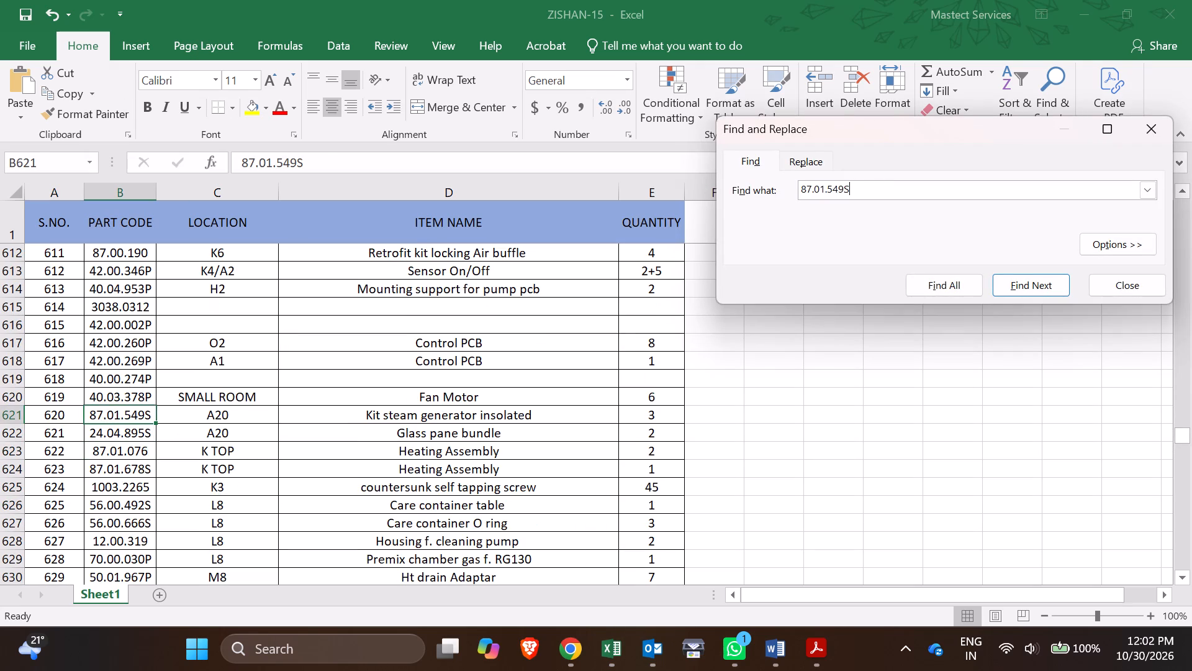
key(Return)
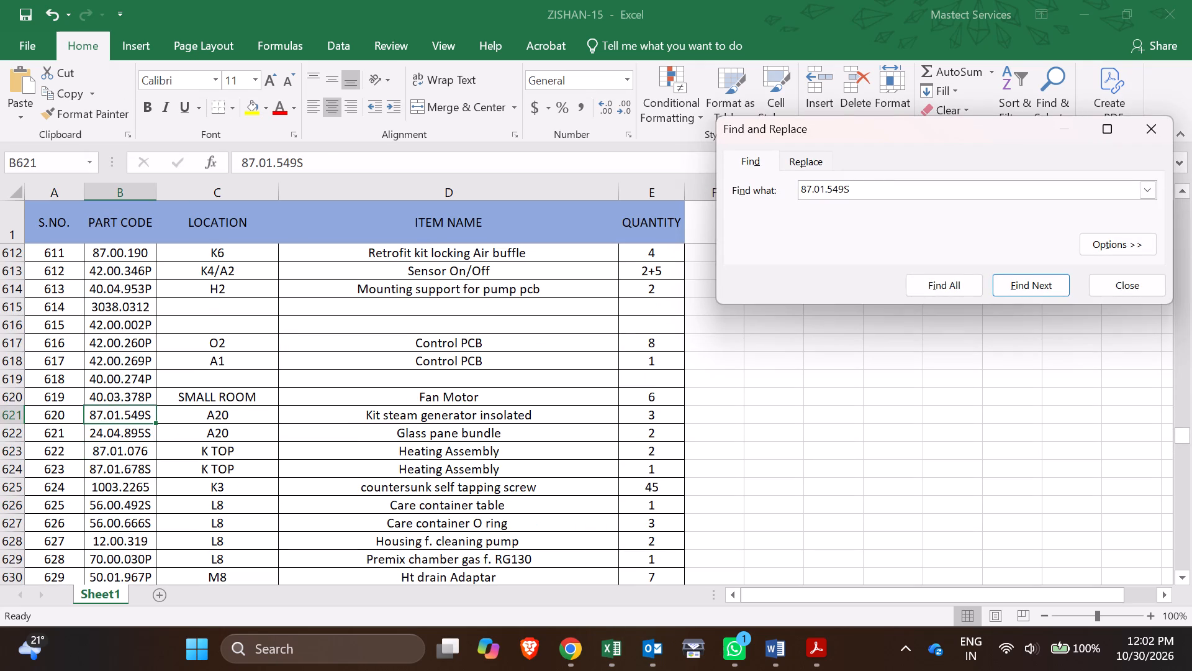
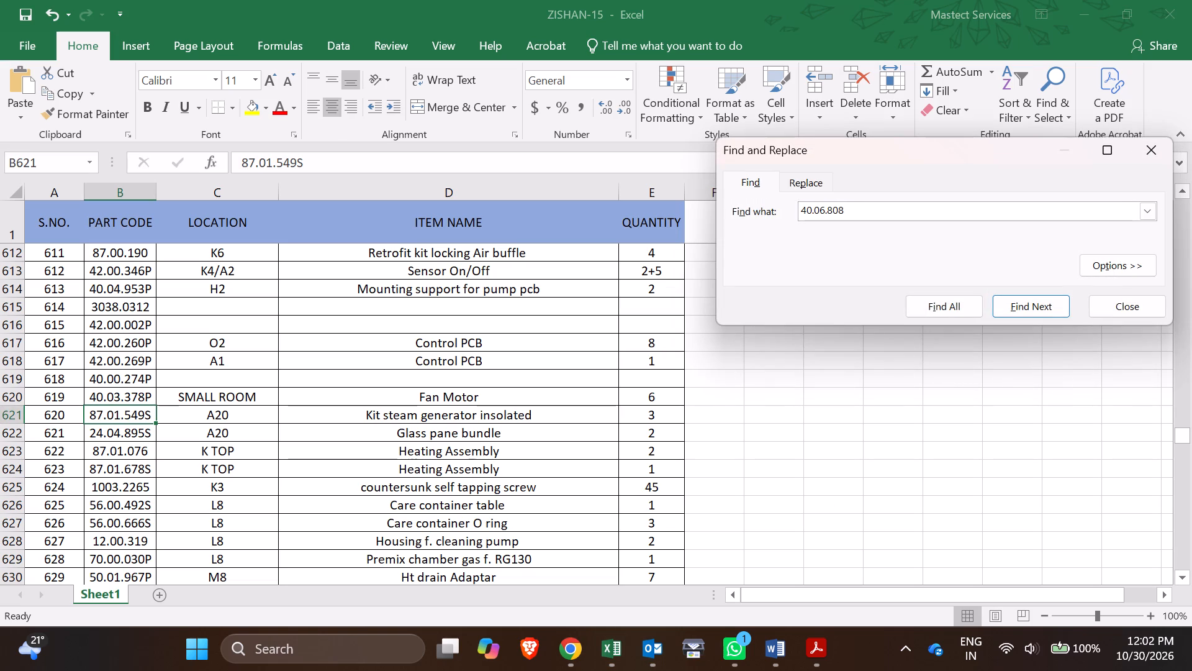
Search the parts list sheet for part code 40.06.808, then switch to the previously used window.
key(Return)
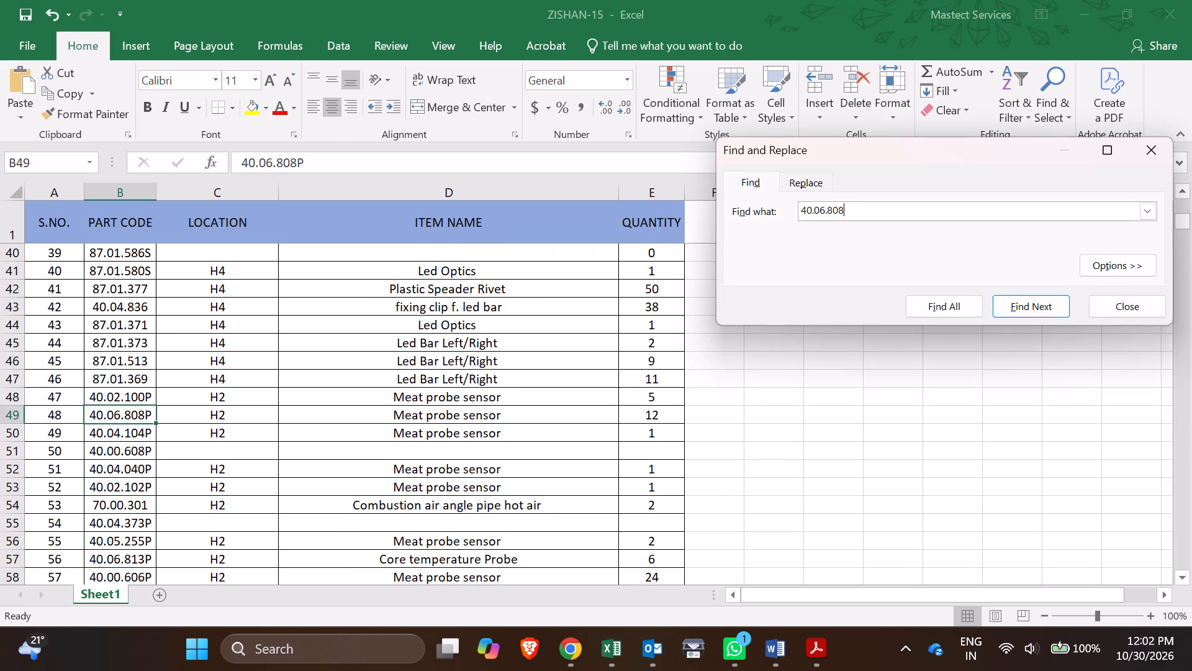
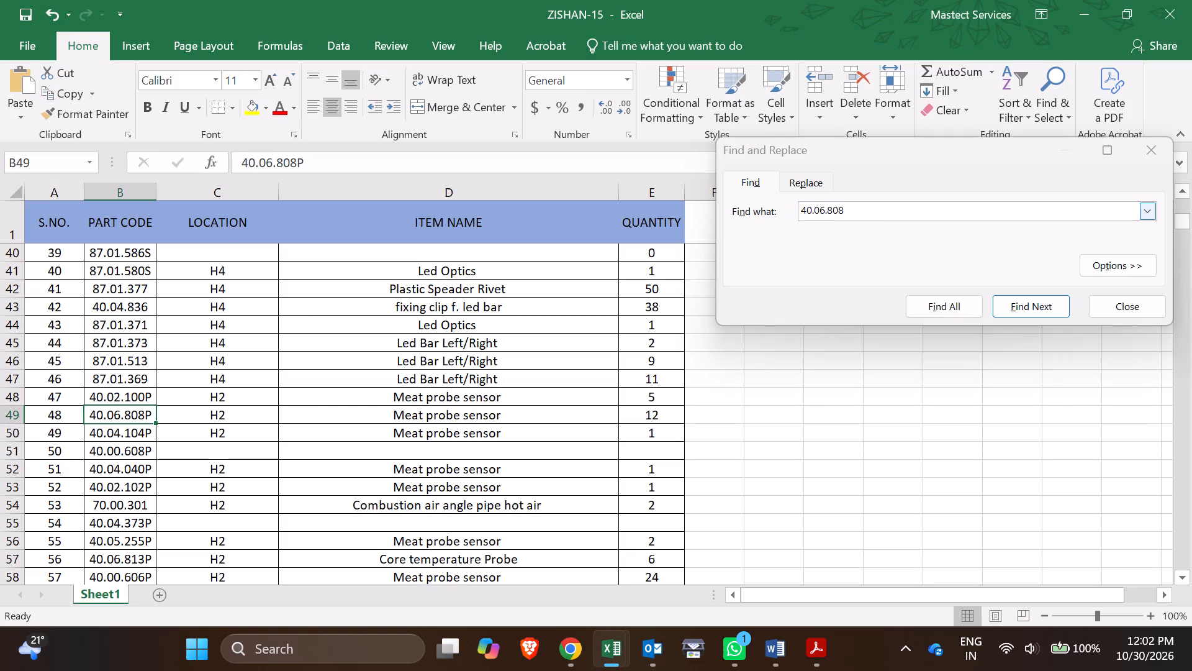
Search the parts list sheet for the copied part code 40.05.424P.
double_click(885, 211)
key(ctrl+v)
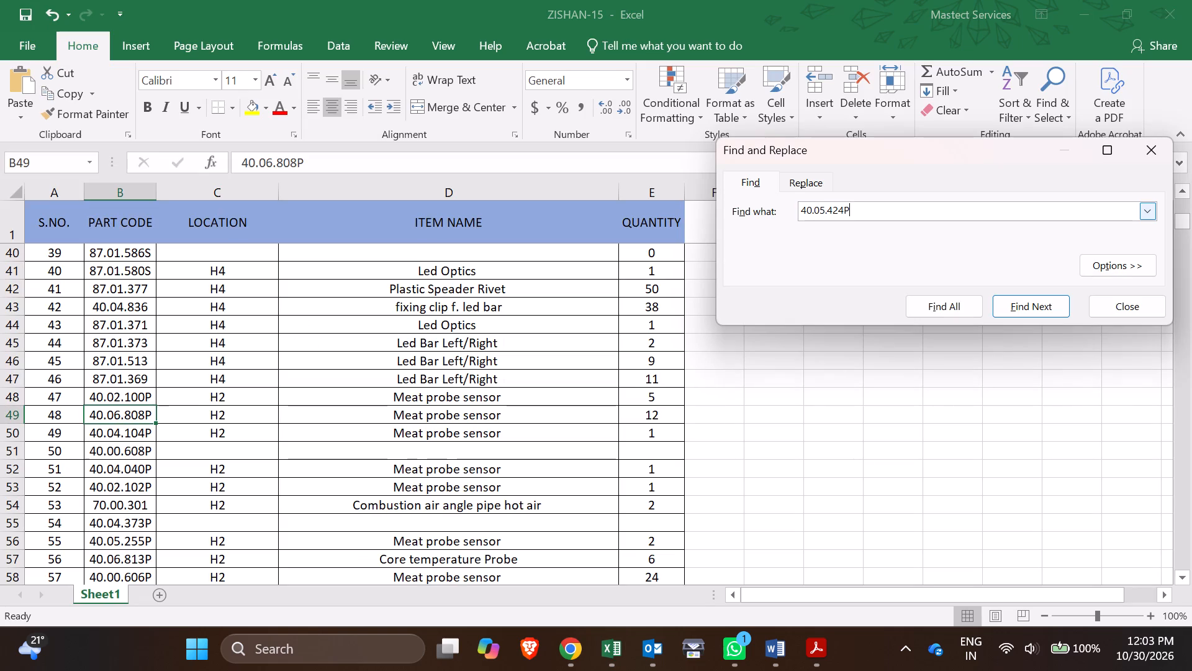
key(Return)
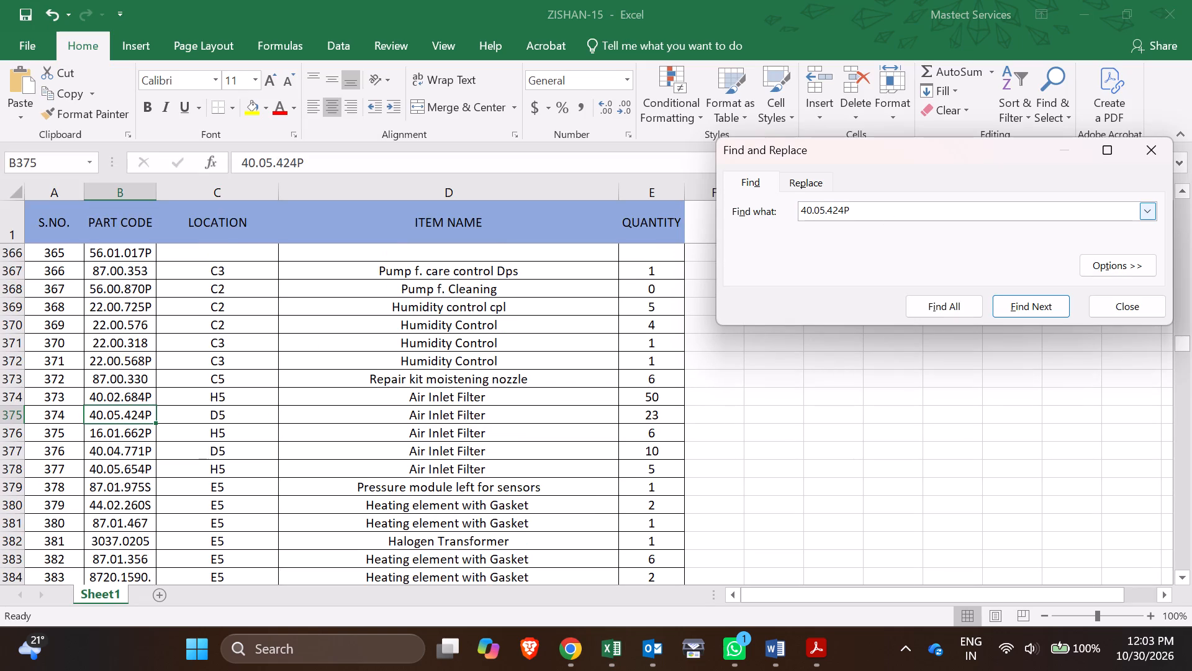
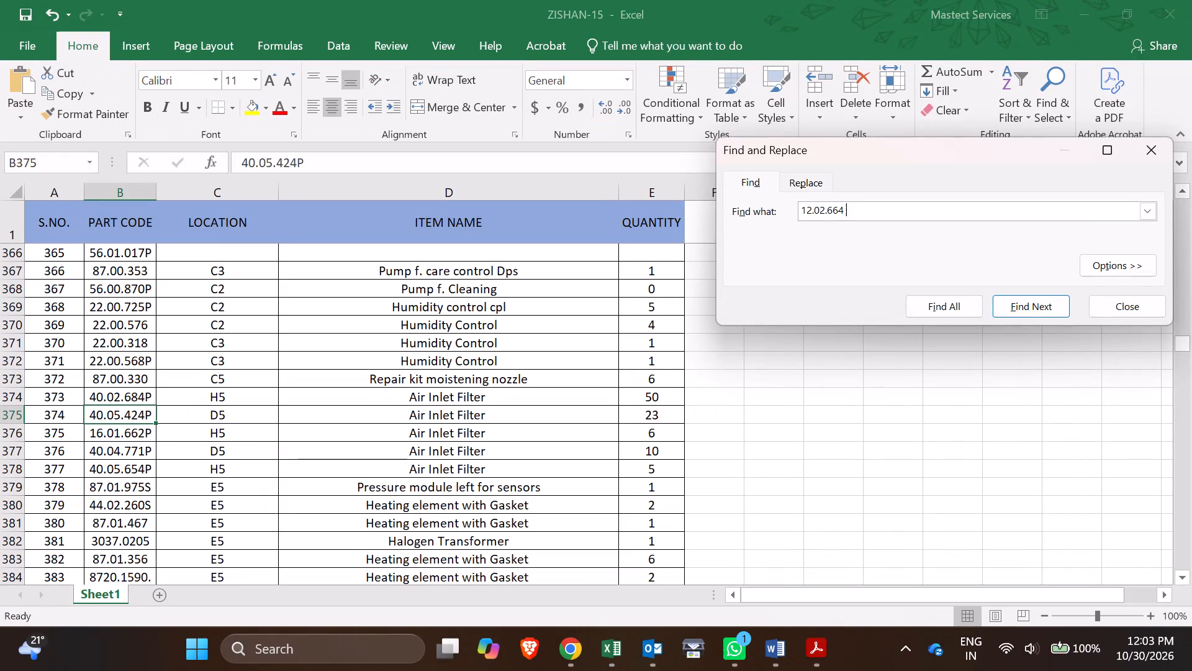
Search the parts list sheet for part code 12.02.664, without a trailing space in the search text.
key(BackSpace)
key(Return)
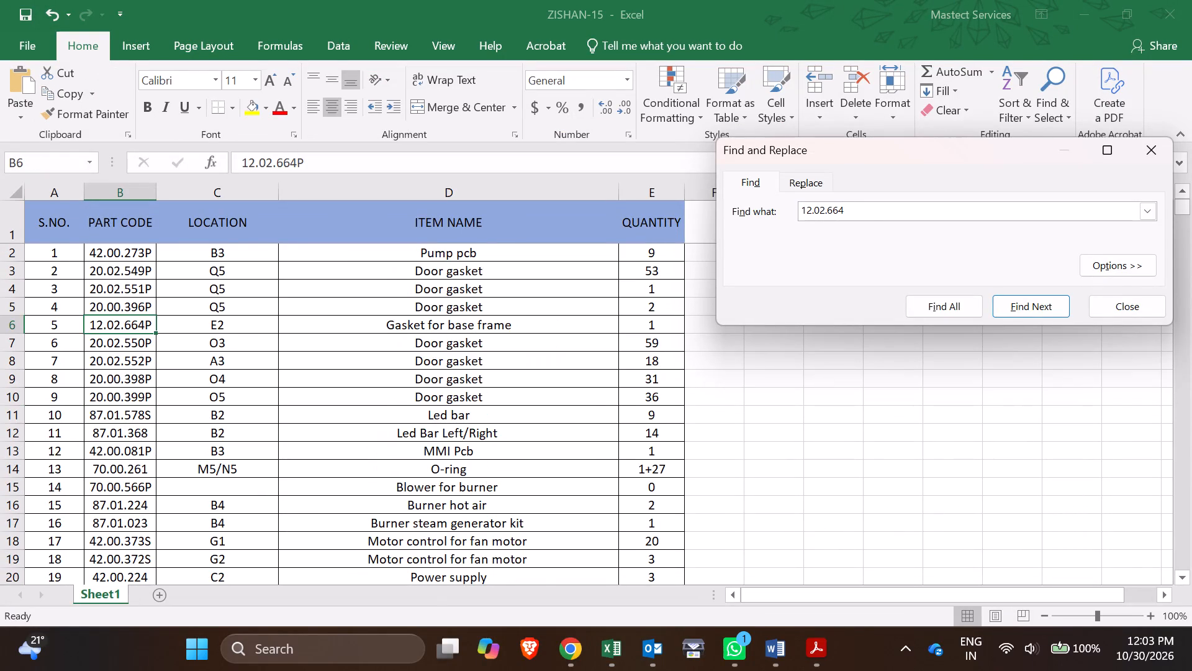
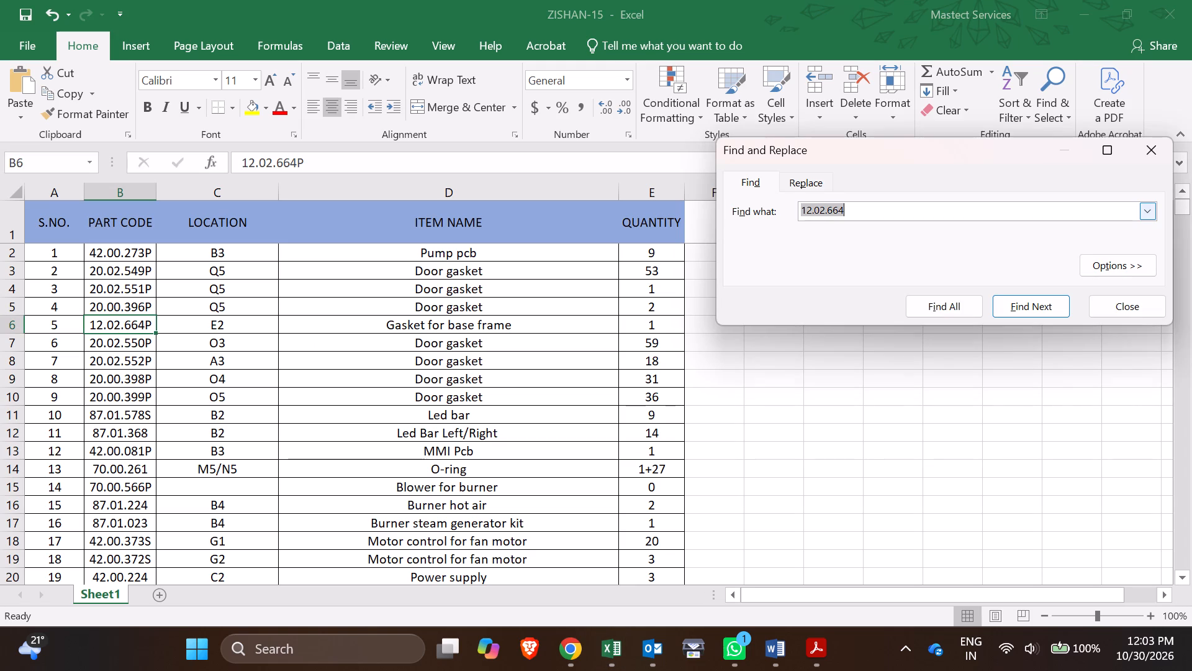
Search the parts list sheet for the copied part code 10.01.755P.
key(ctrl+v)
key(Return)
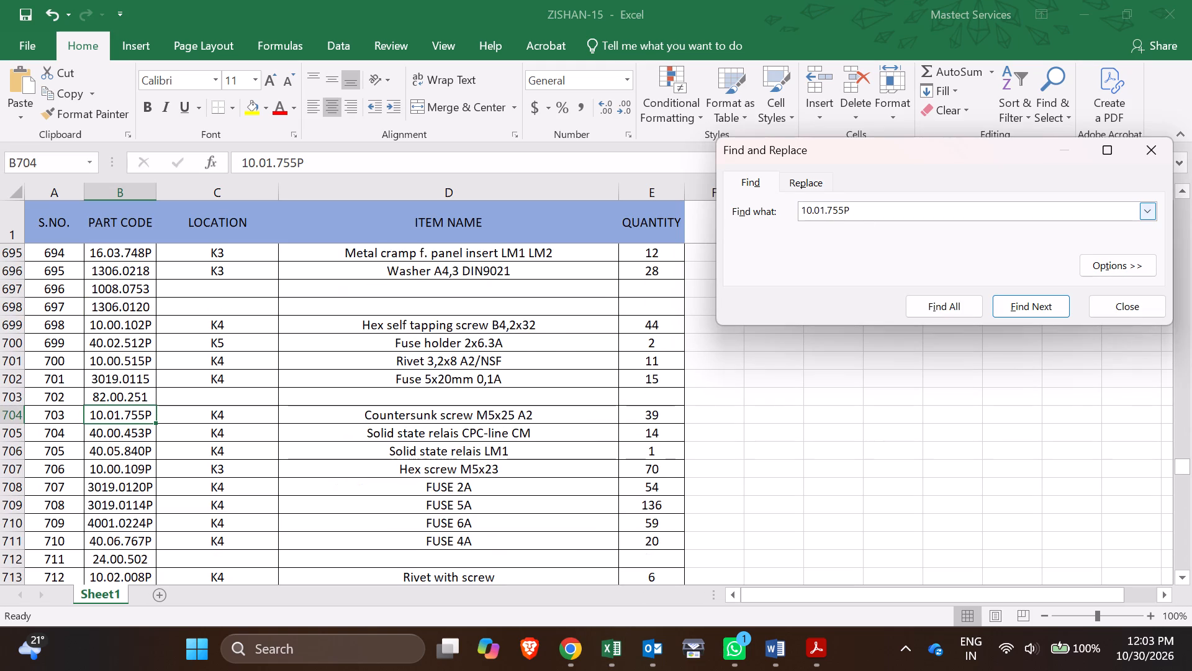
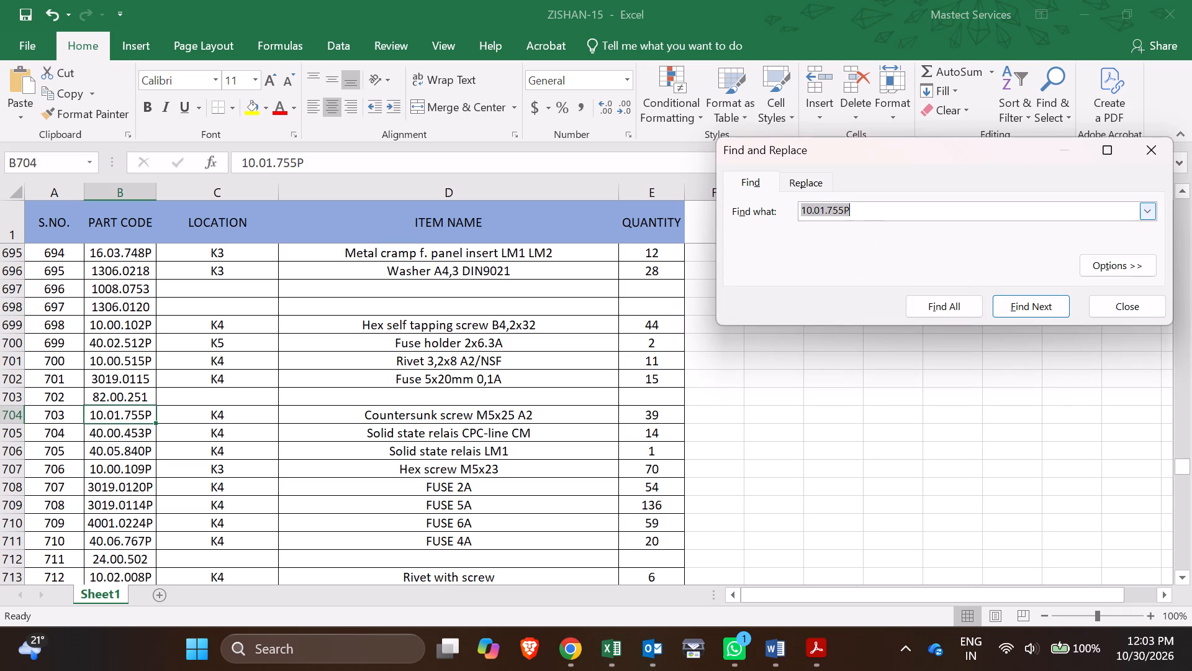
Search the parts list sheet for the copied part code text 40.00.27.
key(ctrl+v)
key(Return)
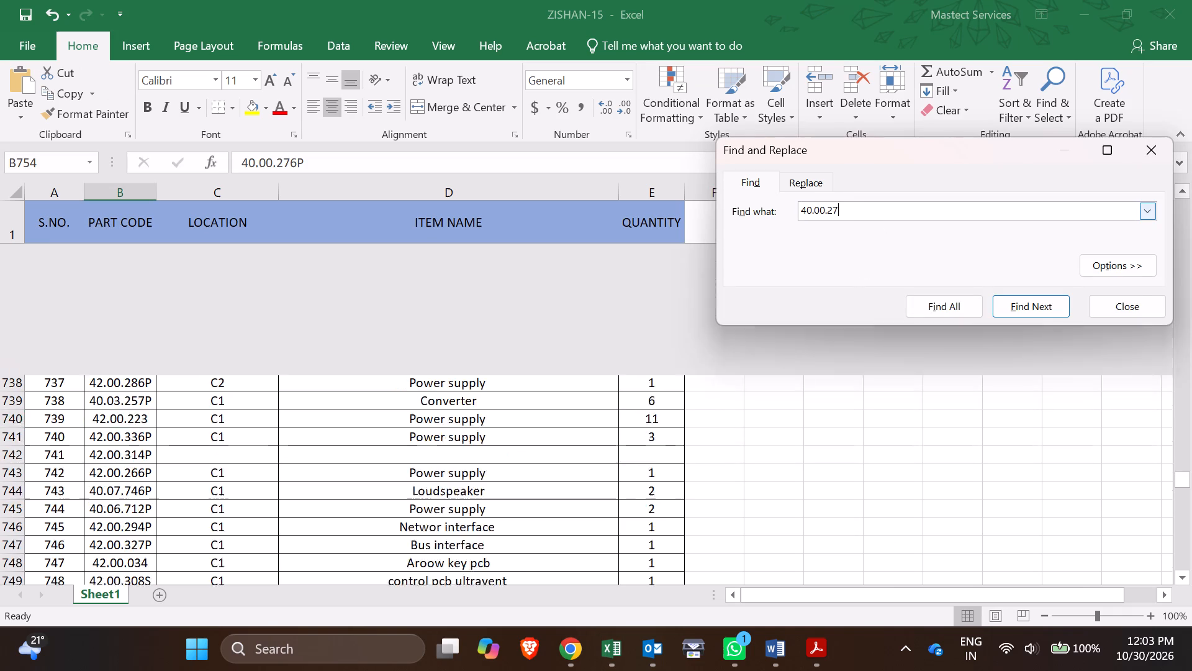
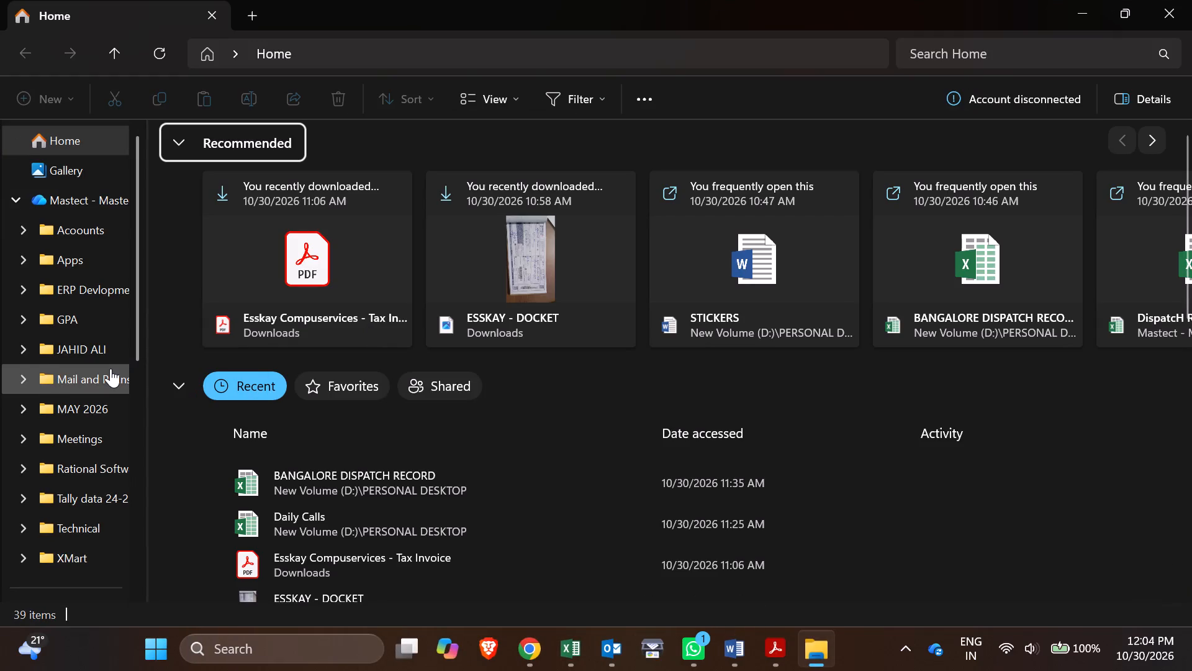
Open the PERSONAL DESKTOP folder on New Volume (D:) and look through its files.
scroll(111, 368, down, 2)
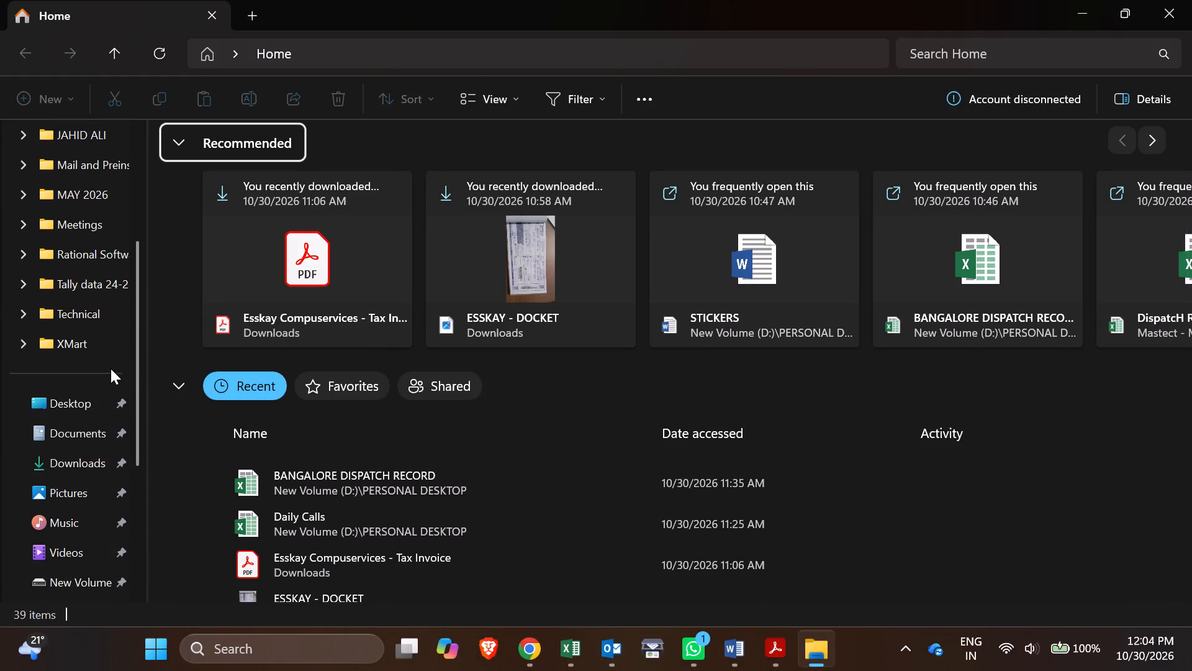
scroll(111, 368, down, 2)
click(93, 468)
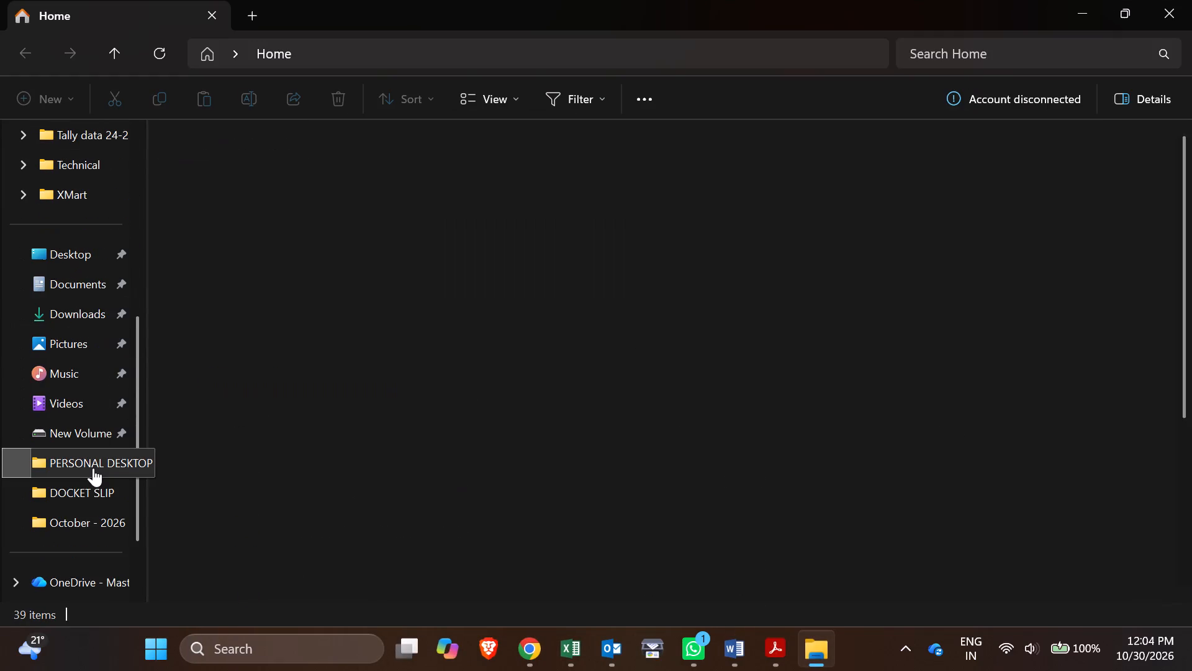
scroll(319, 543, down, 3)
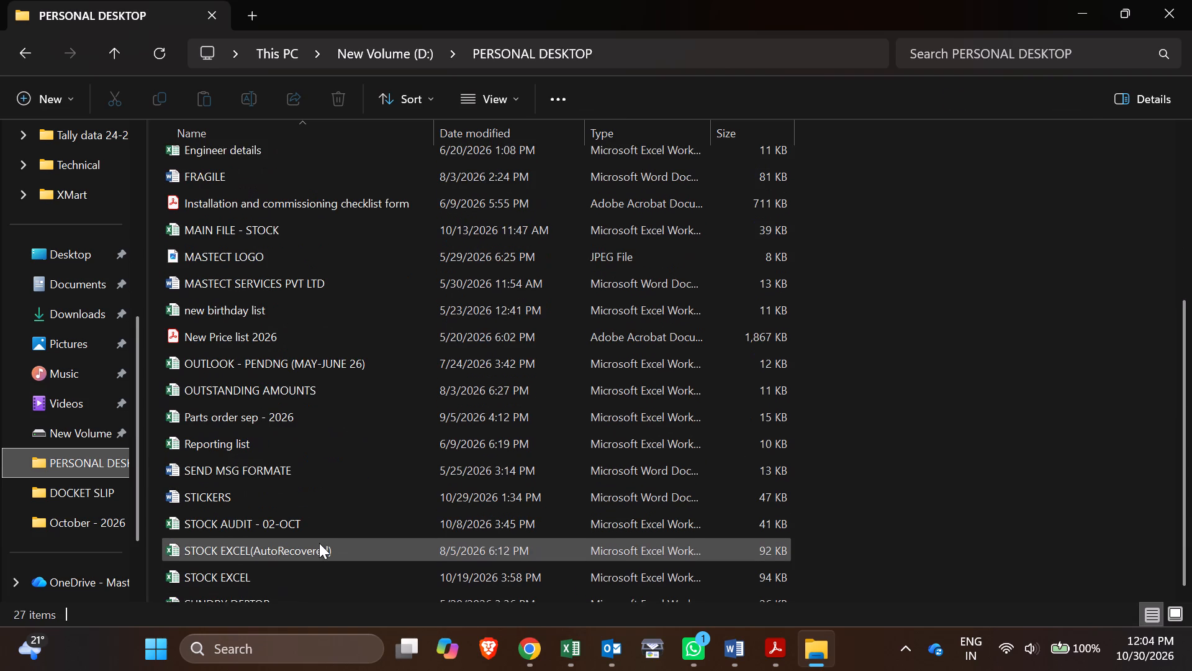
Look through the files in the PERSONAL DESKTOP folder, from the daily call records down to the stock workbooks.
scroll(319, 543, down, 7)
scroll(319, 543, up, 4)
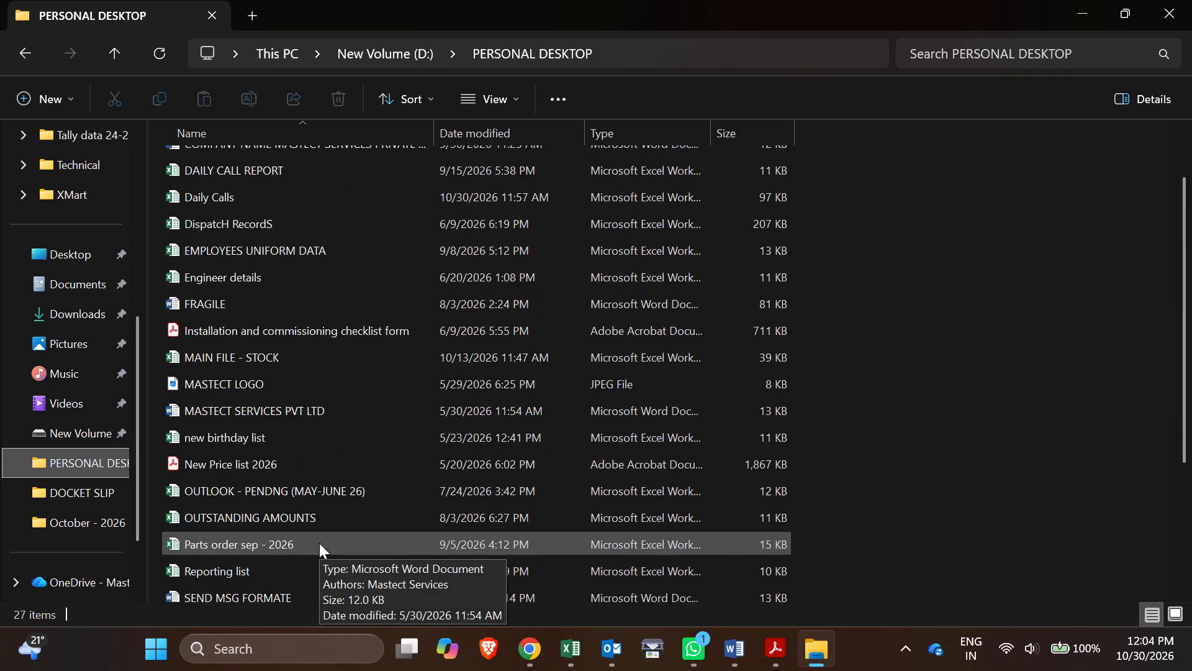
scroll(319, 543, down, 6)
scroll(846, 384, down, 2)
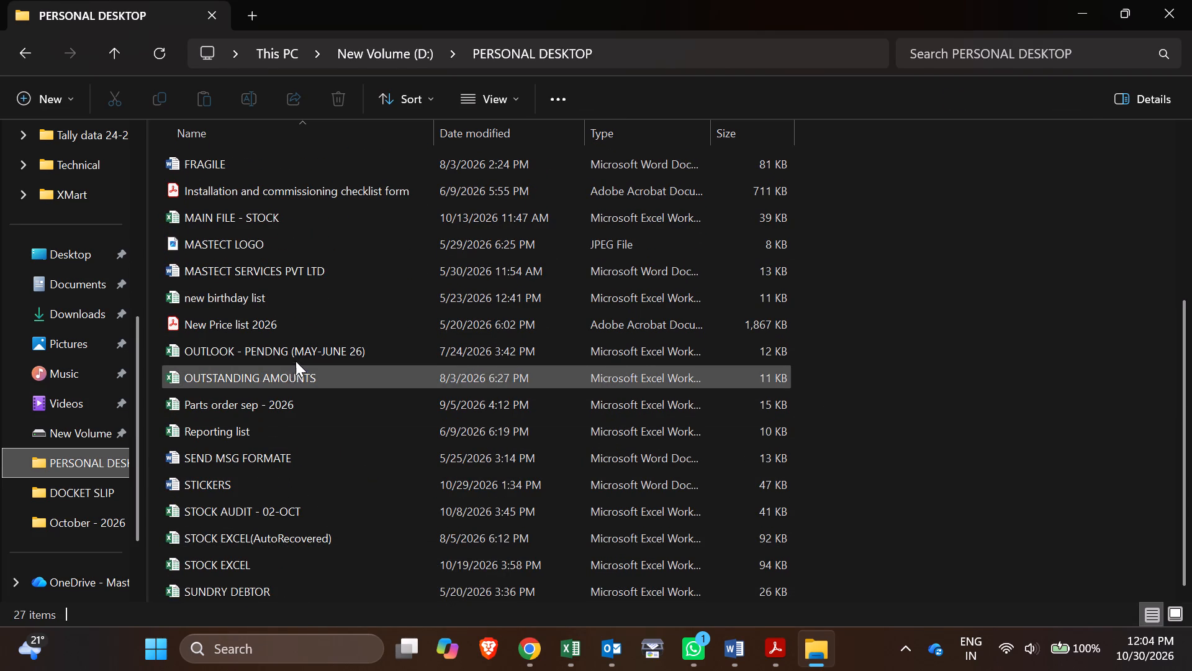
scroll(314, 350, down, 4)
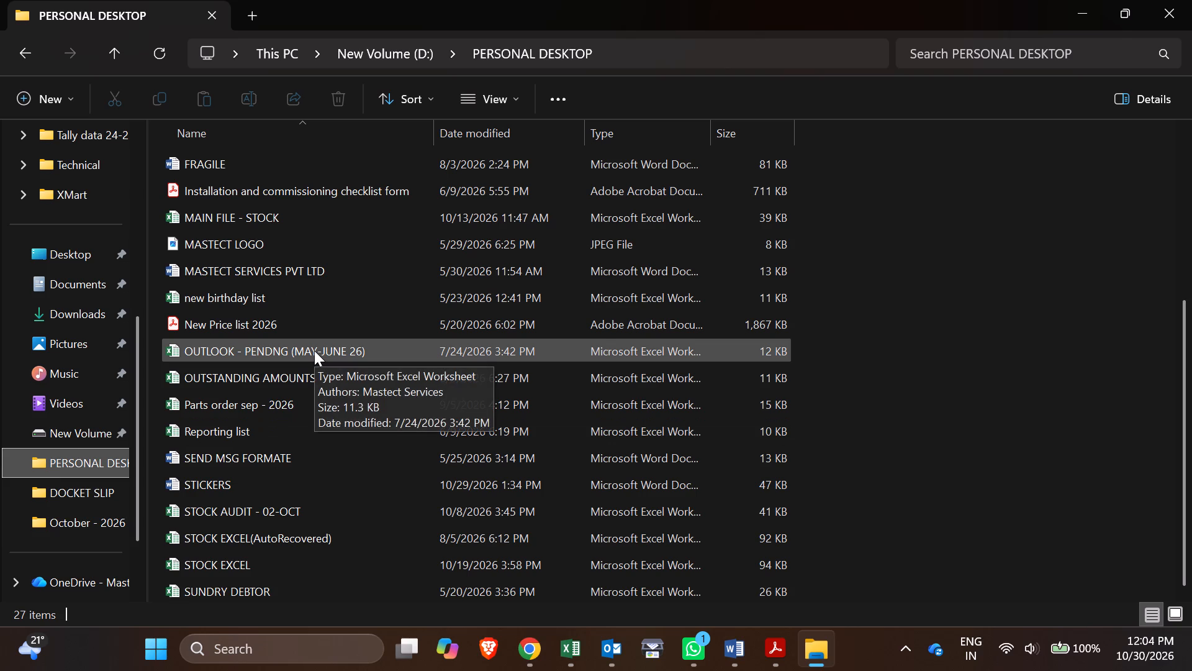
Look through the PERSONAL DESKTOP file list again, from the ADDRESS document down to the SUNDRY DEBTOR workbook.
scroll(296, 523, down, 2)
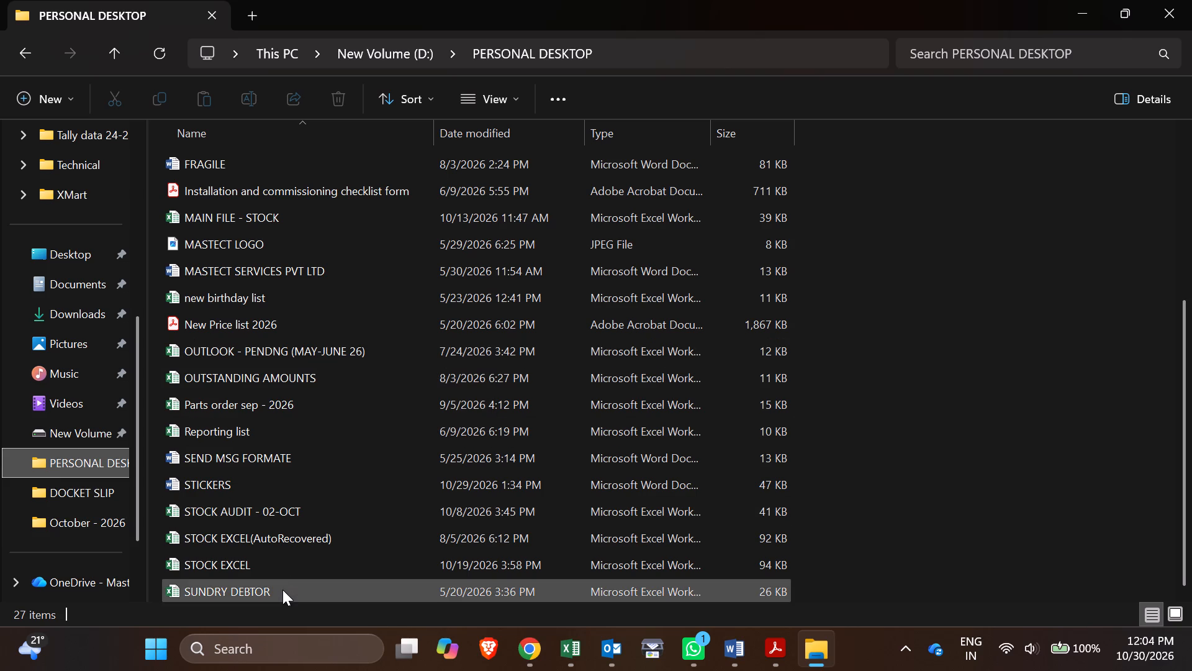
scroll(386, 334, down, 3)
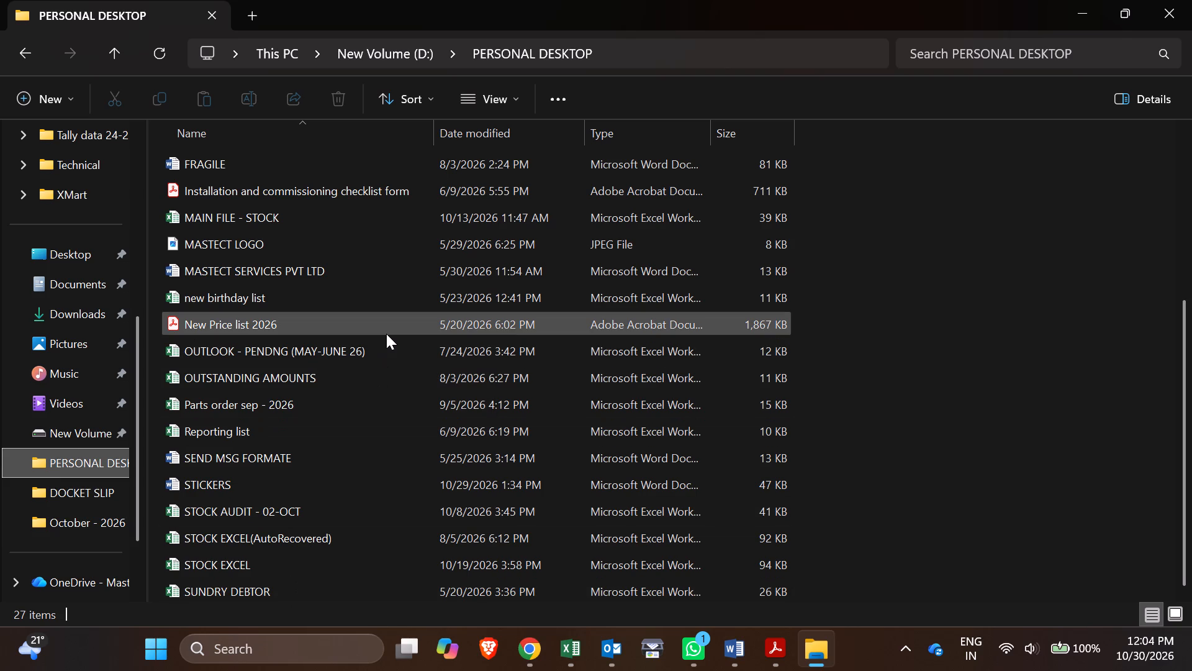
scroll(386, 334, up, 5)
scroll(386, 334, down, 4)
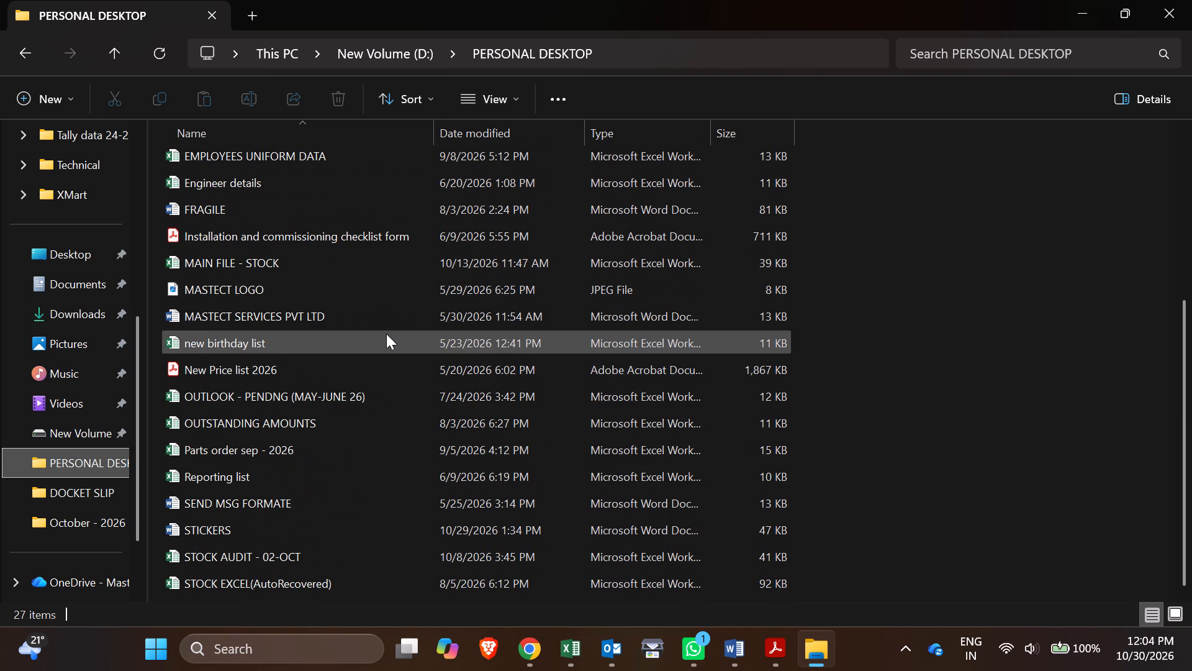
scroll(294, 331, up, 5)
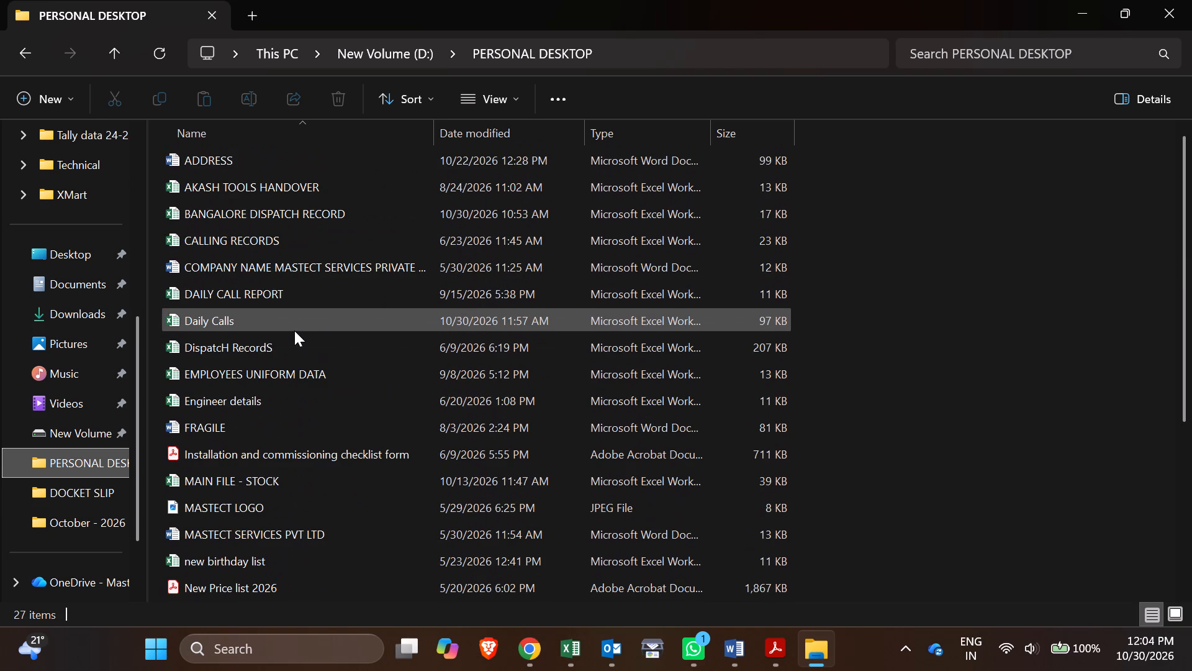
scroll(294, 331, down, 1)
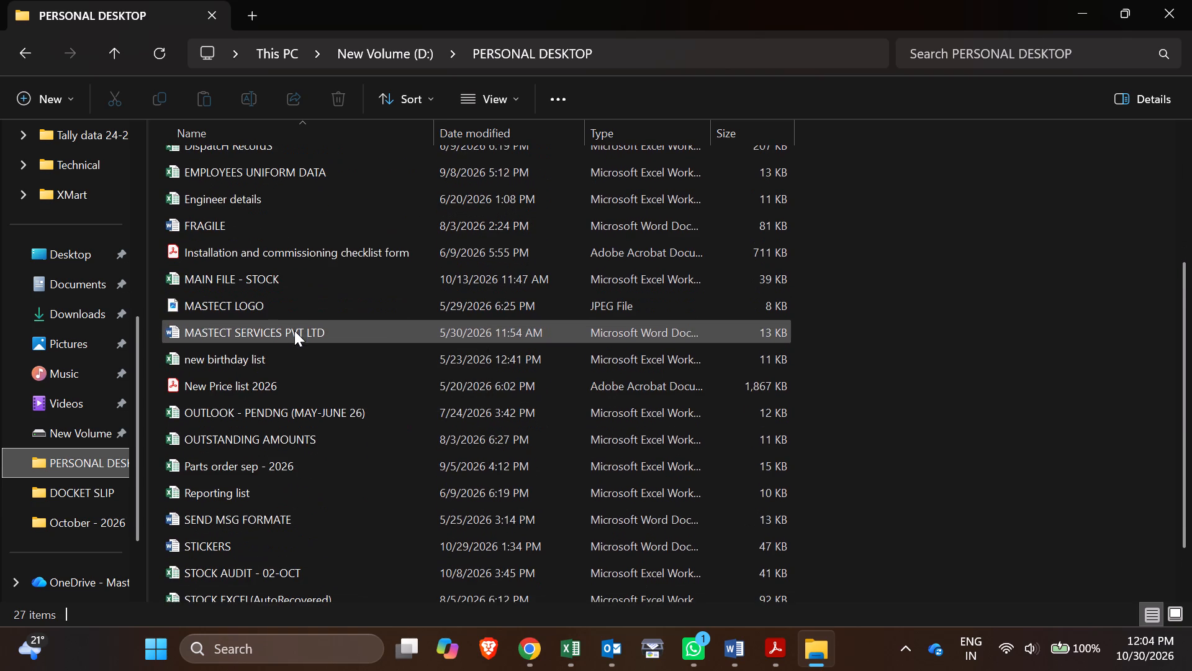
scroll(294, 331, down, 4)
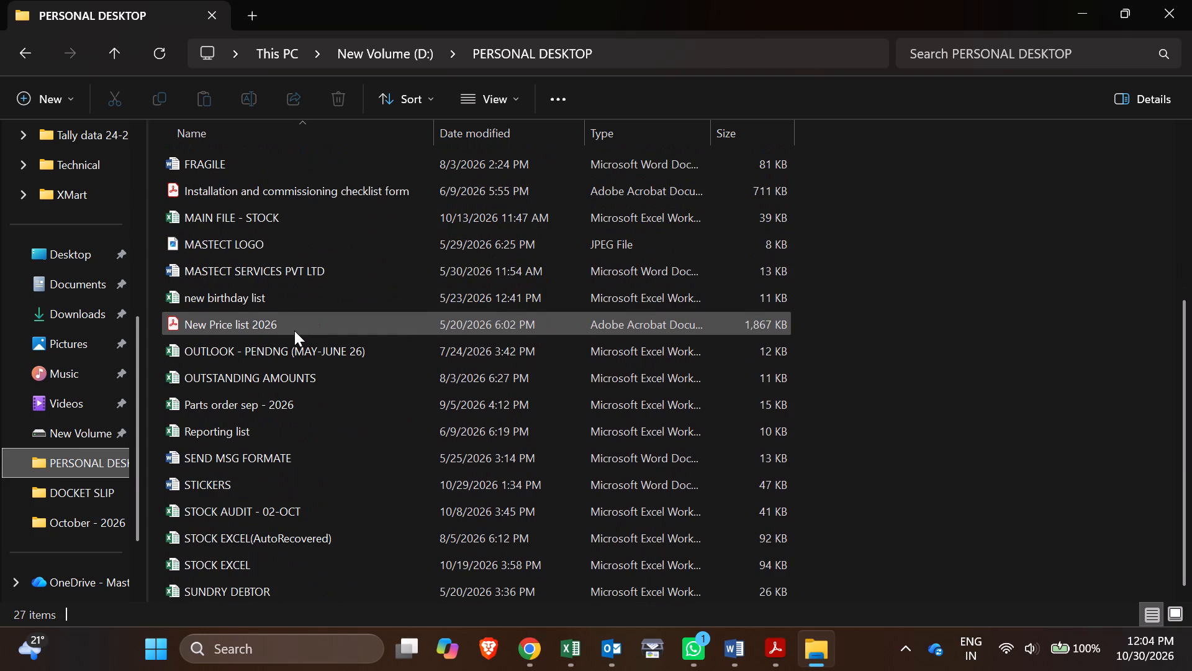
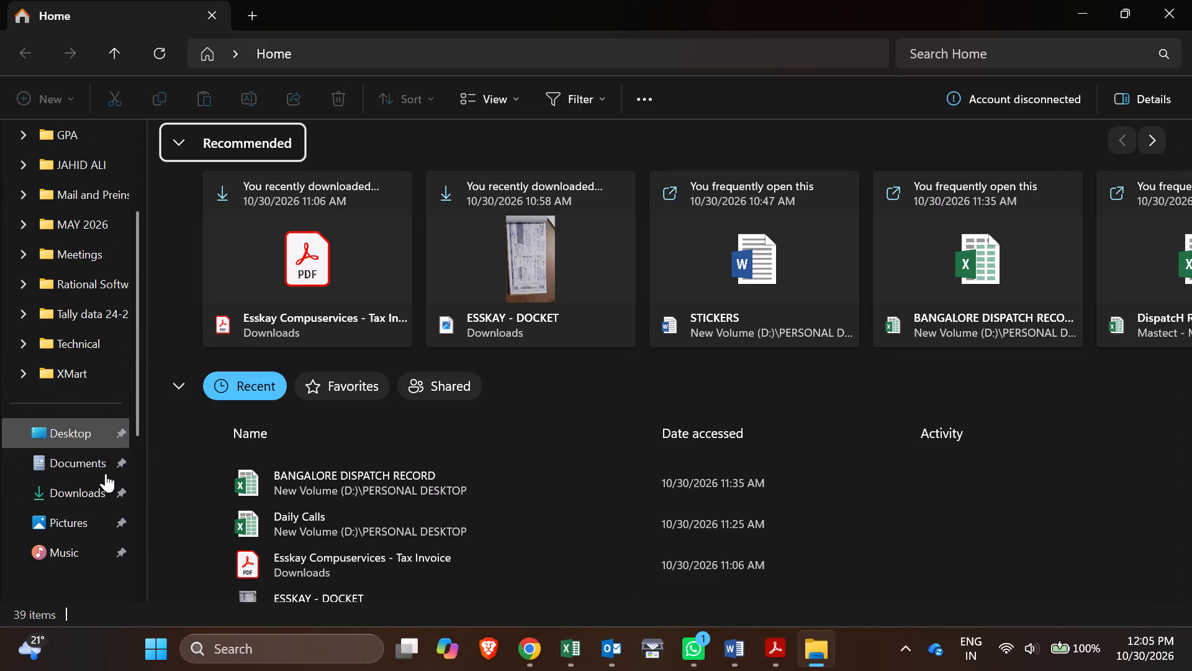
Look through the docket slips, tax invoices and other files in the Downloads folder, from today's files to those from earlier this month.
click(92, 490)
scroll(547, 448, down, 13)
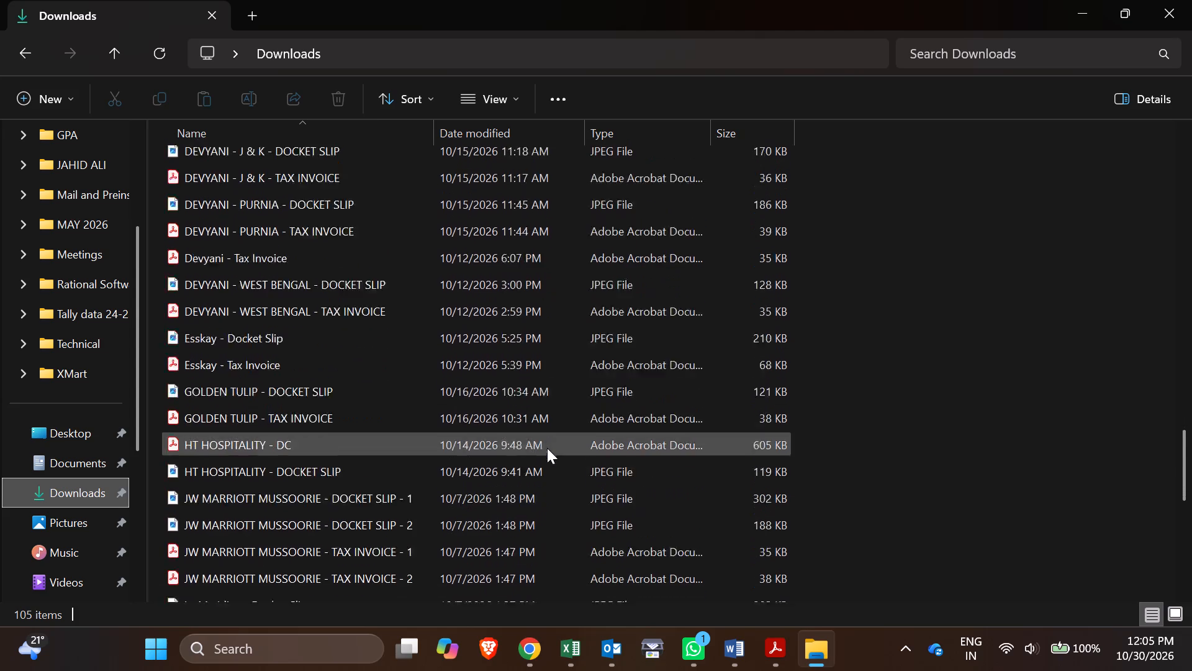
scroll(547, 448, down, 8)
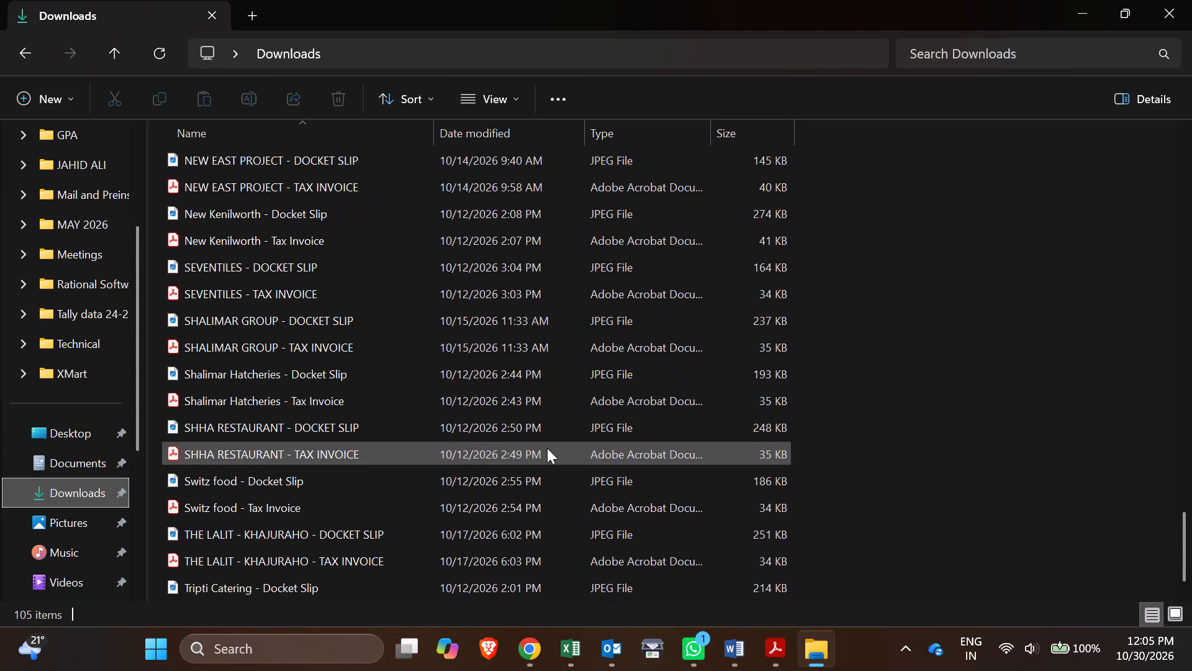
scroll(547, 448, down, 8)
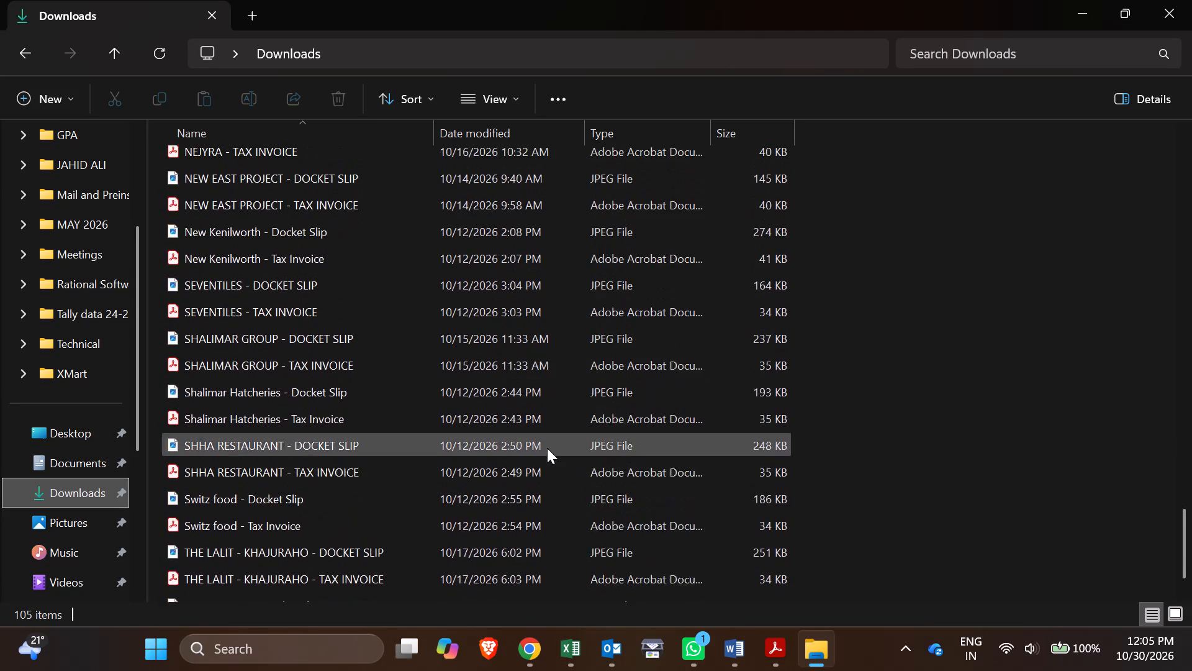
scroll(547, 448, down, 4)
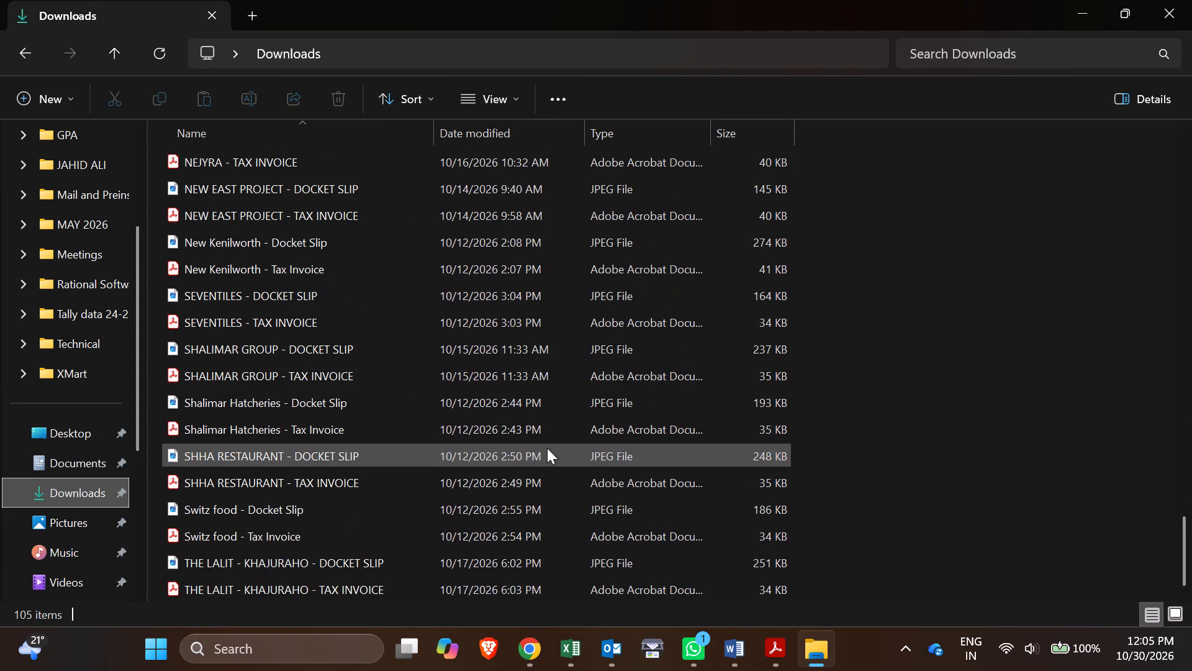
scroll(547, 448, up, 10)
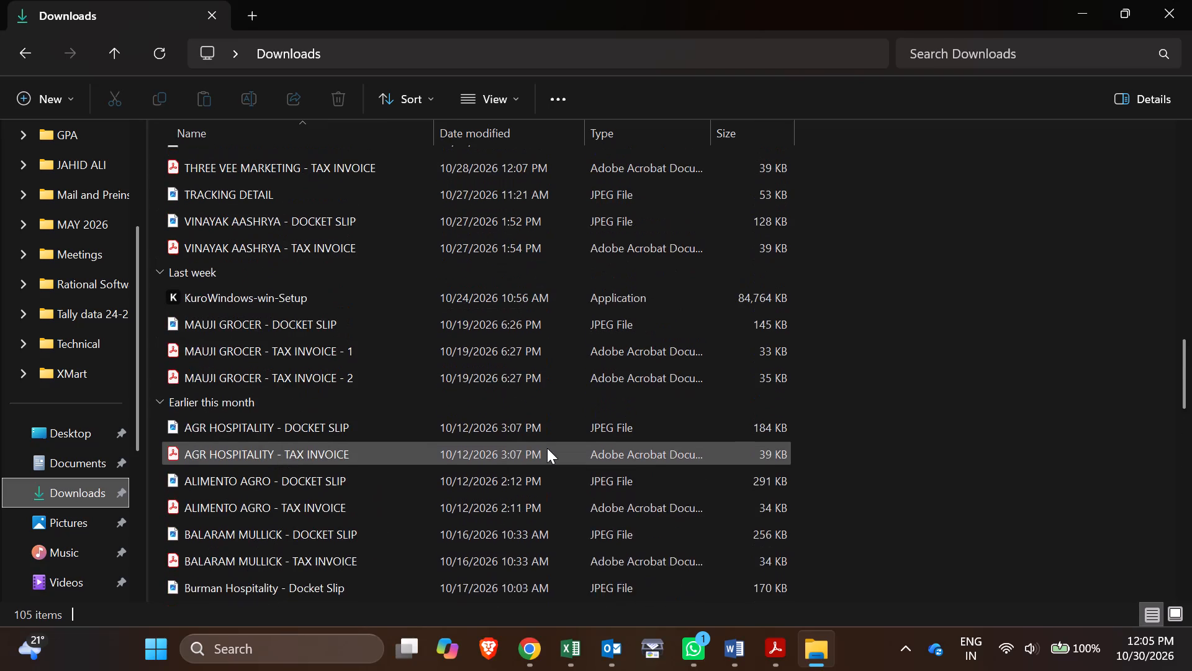
scroll(547, 448, up, 12)
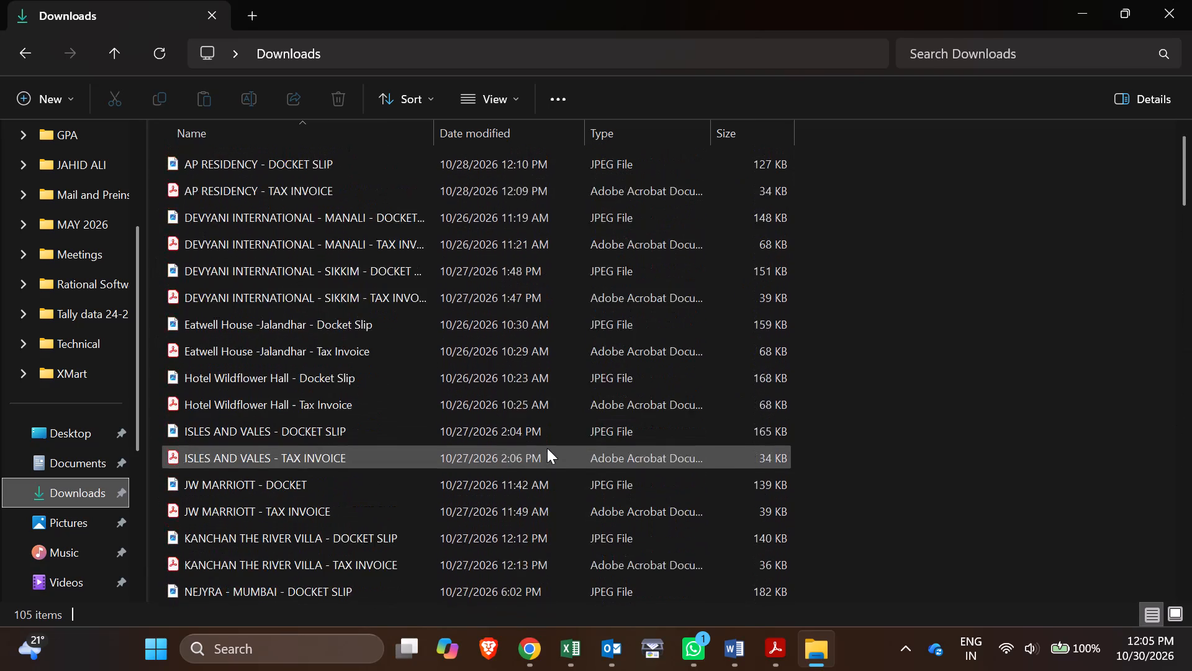
scroll(547, 448, down, 2)
scroll(569, 378, down, 4)
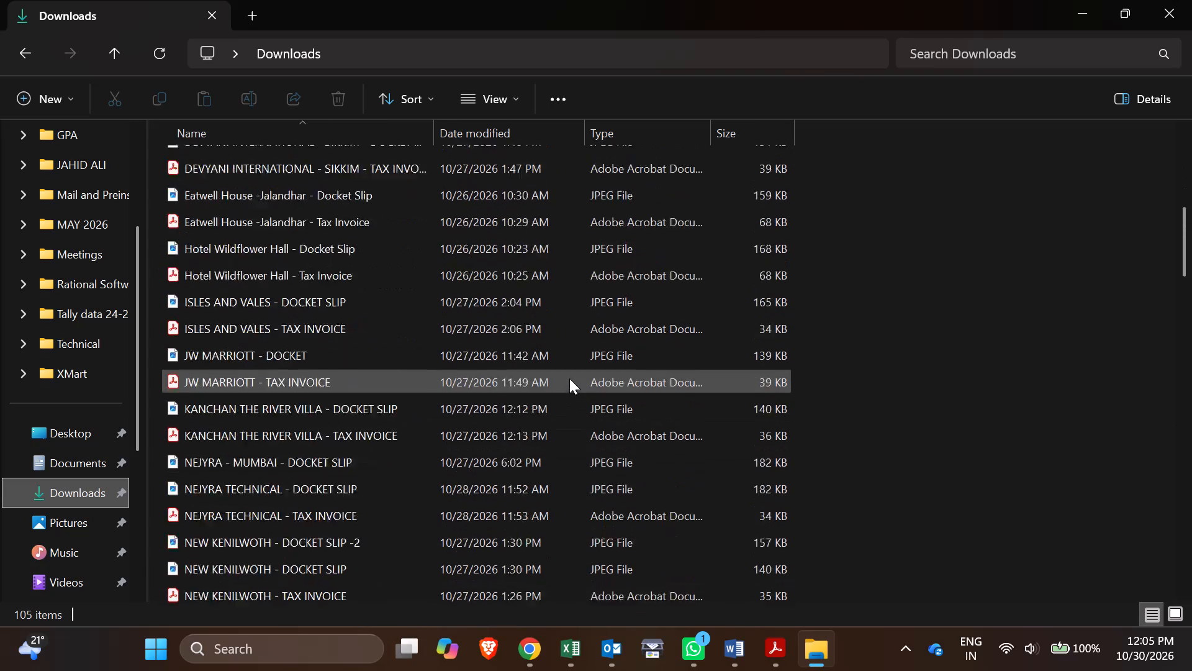
scroll(569, 378, down, 12)
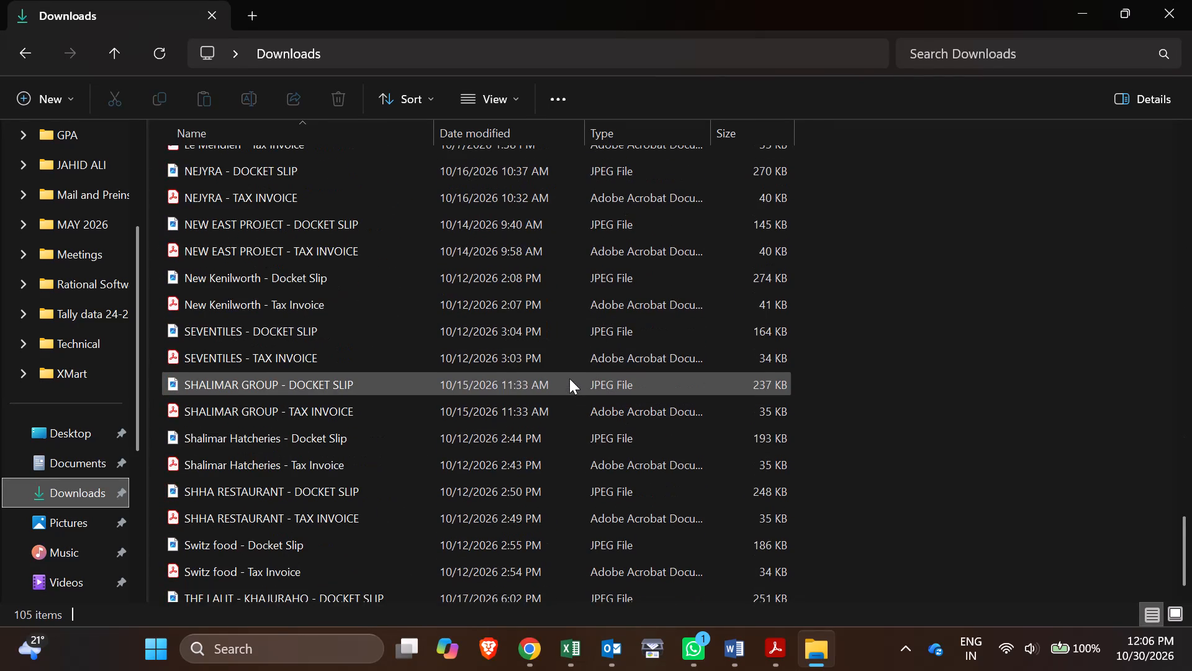
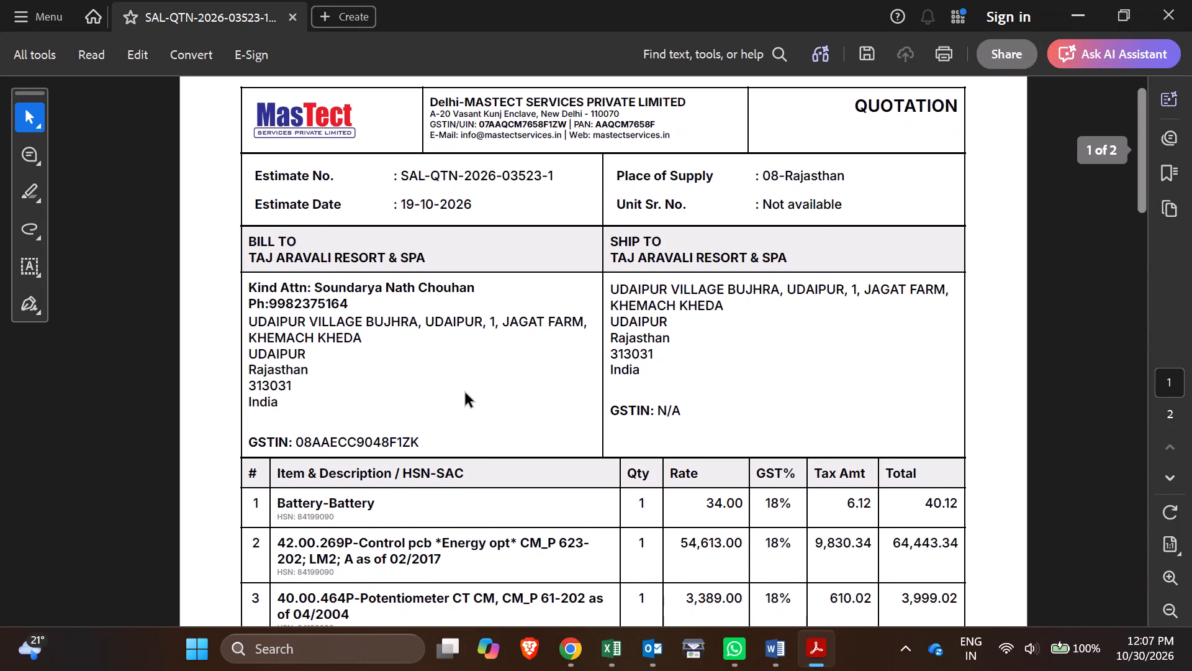
scroll(466, 393, down, 3)
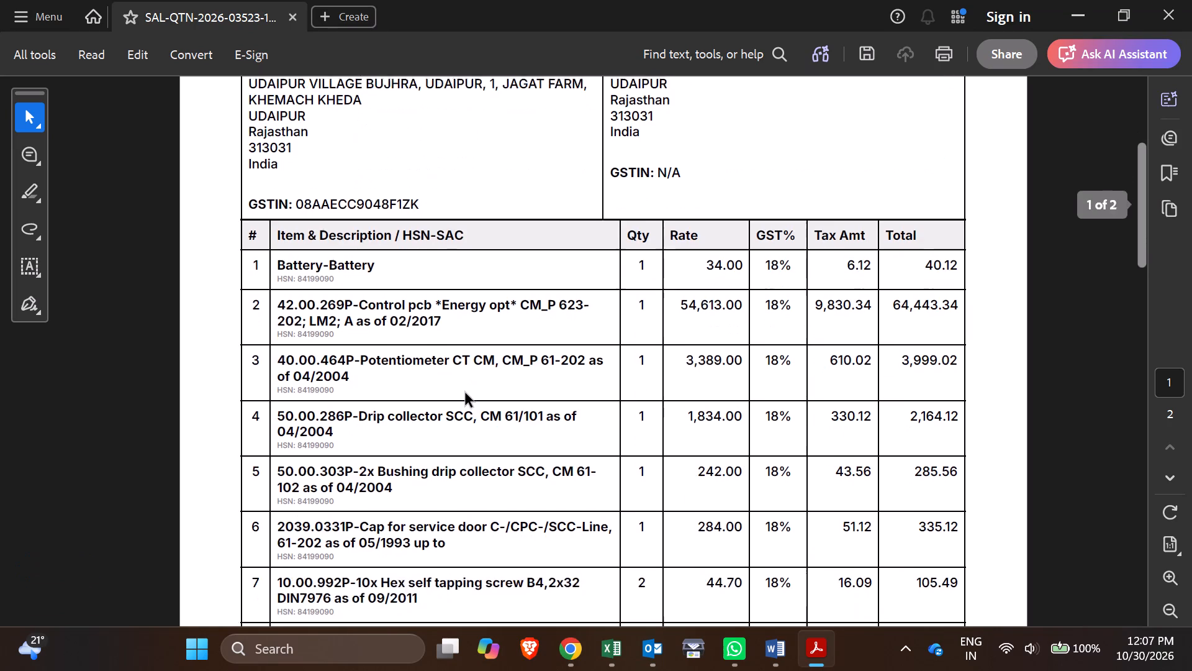
scroll(466, 393, down, 1)
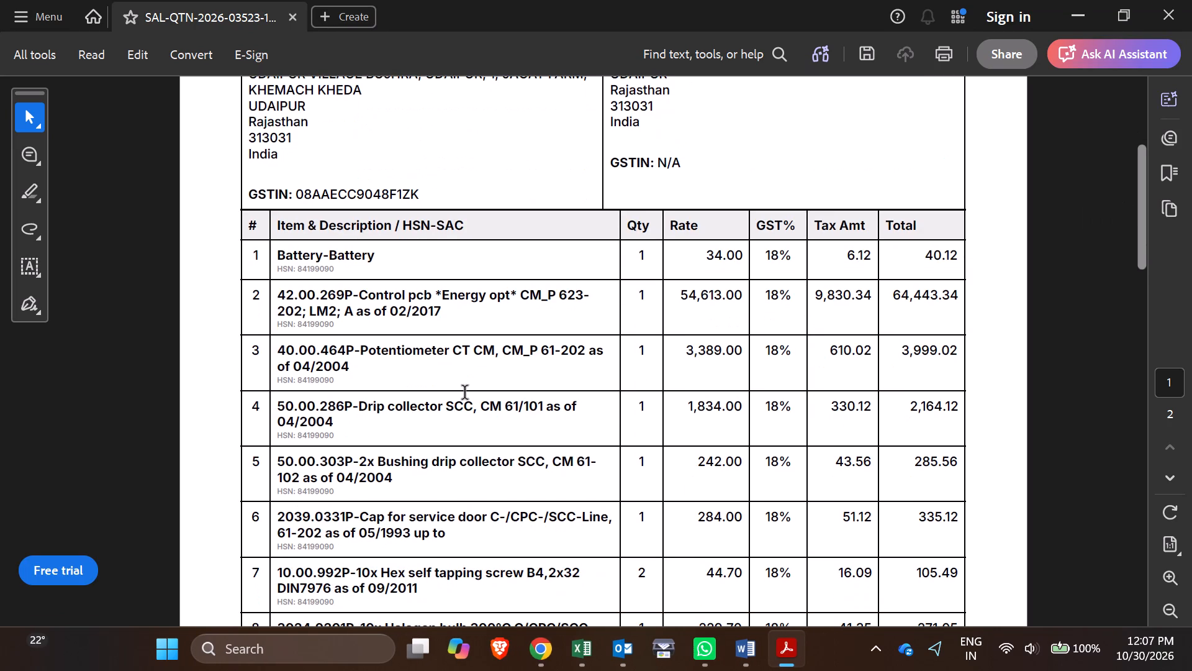
scroll(466, 393, down, 1)
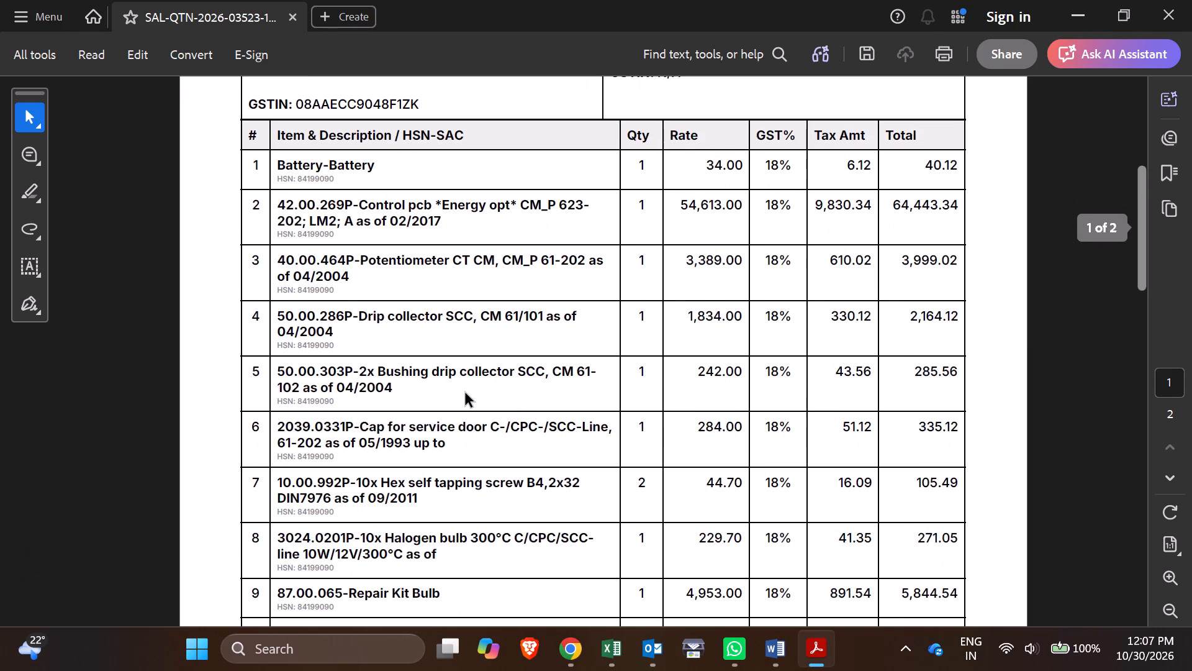
scroll(466, 393, down, 2)
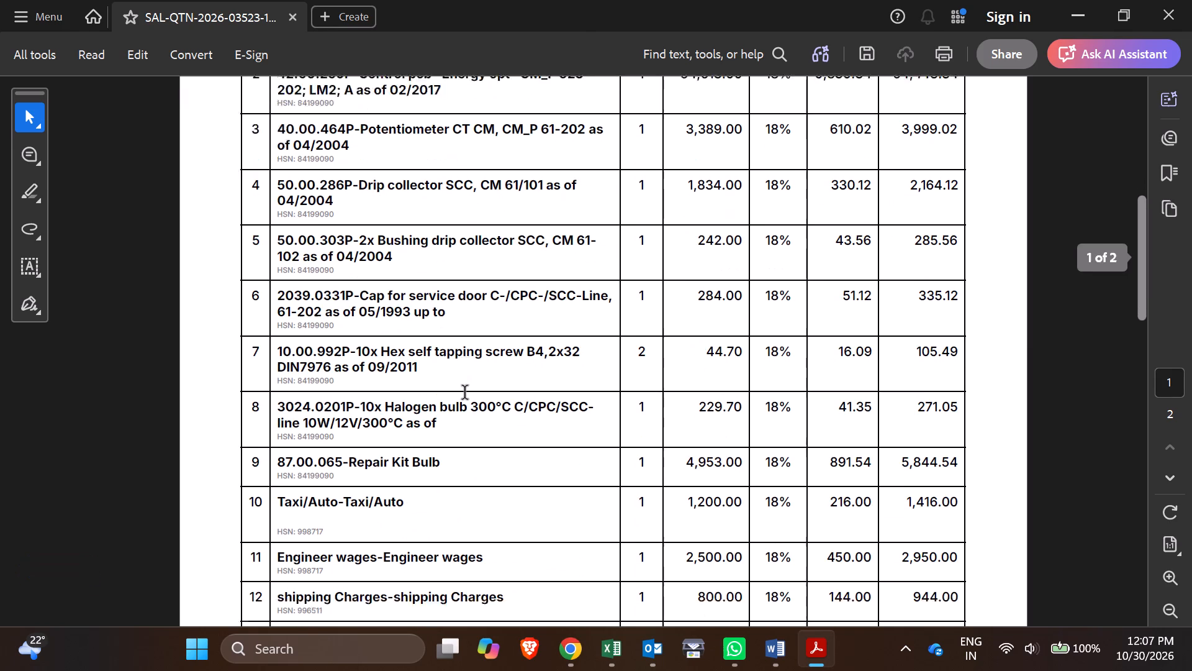
scroll(466, 393, down, 5)
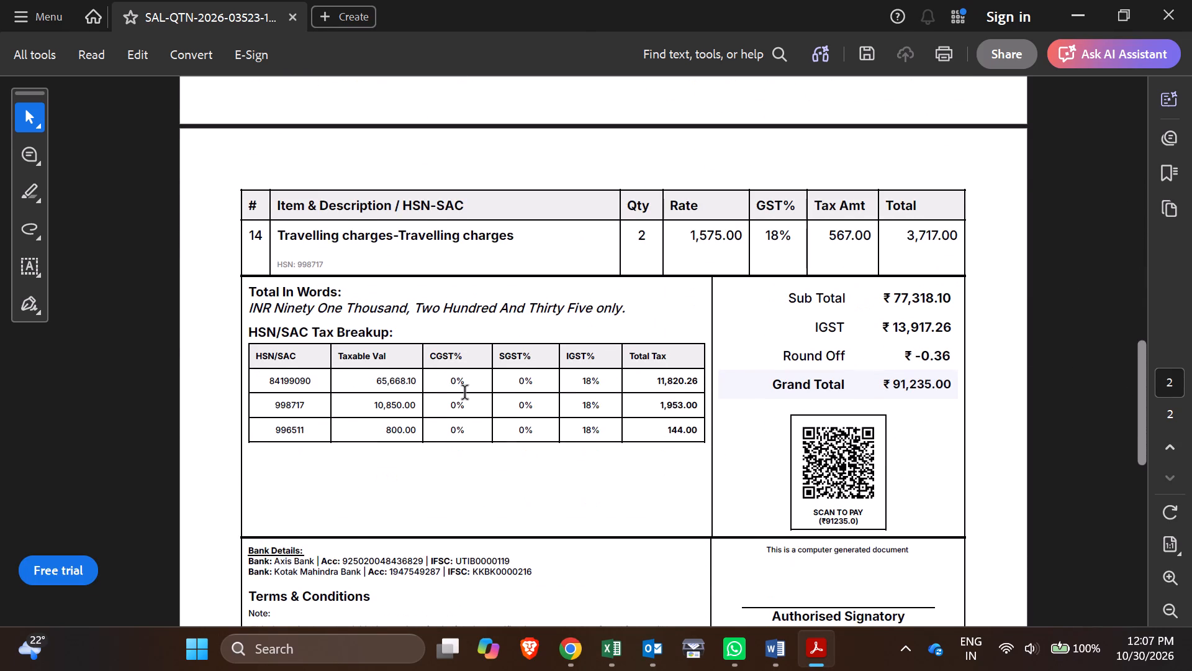
scroll(466, 393, up, 6)
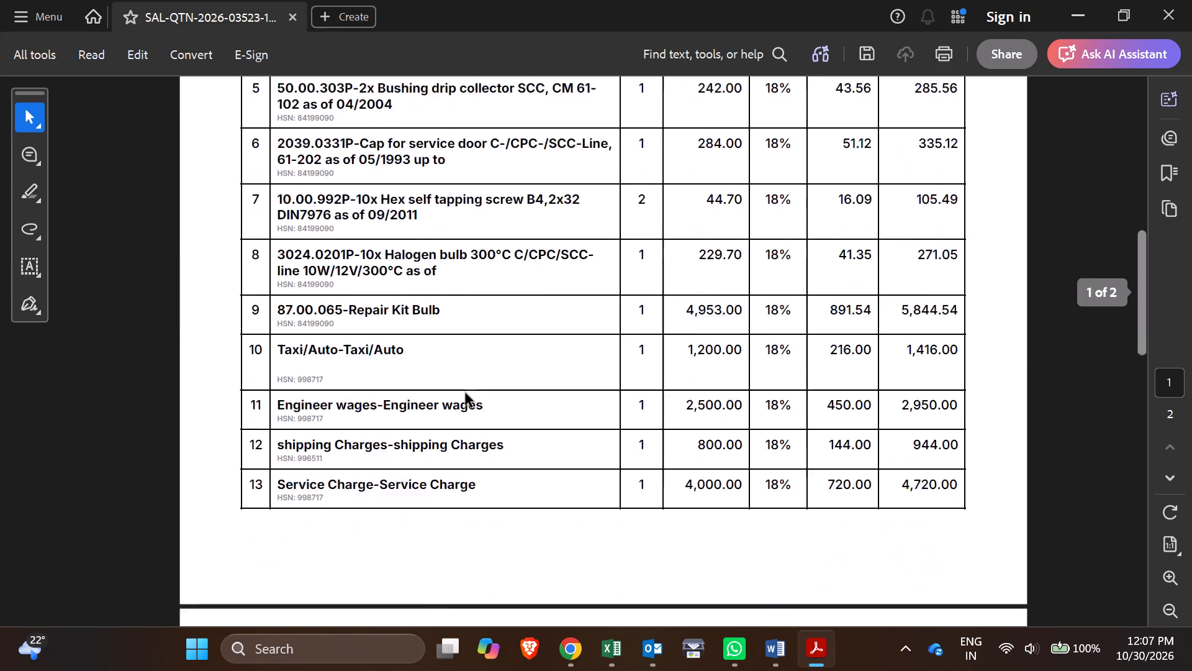
scroll(466, 393, up, 7)
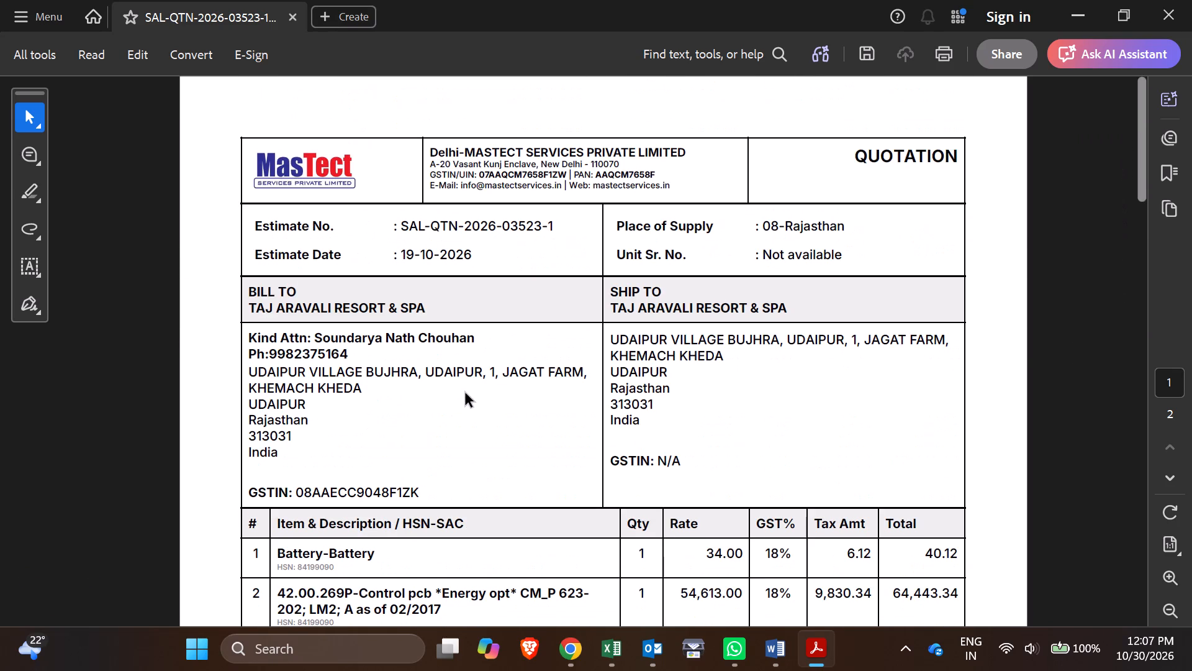
Switch to the ZISHAN-15 workbook in Excel and save it.
key(alt+Tab)
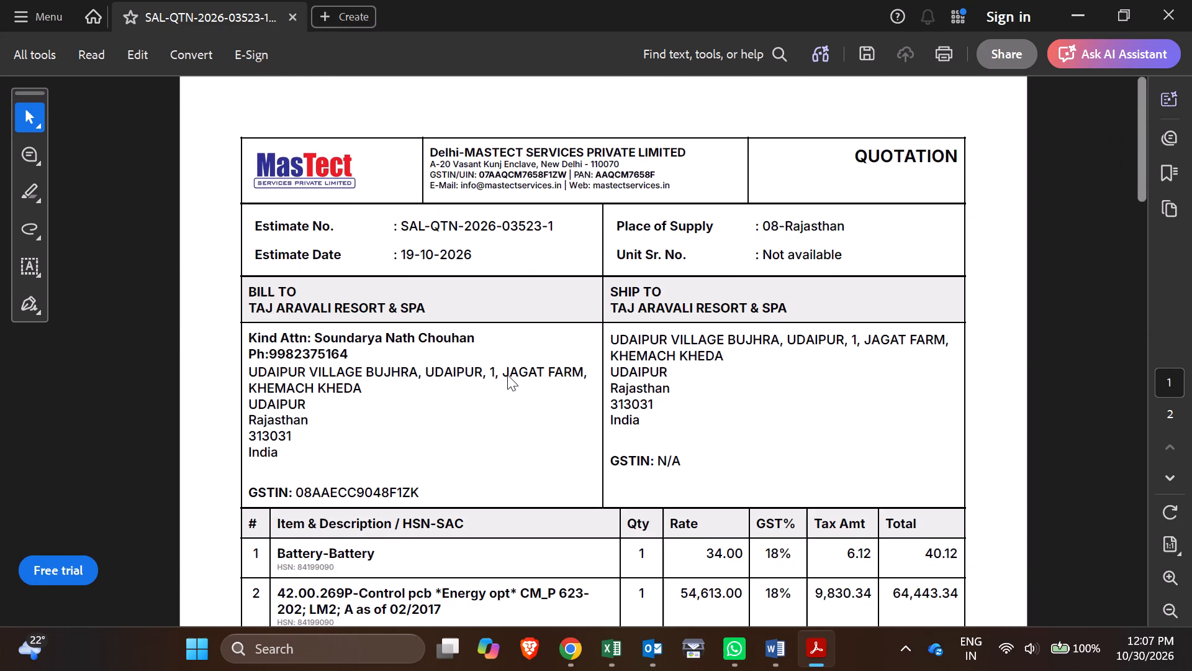
key(alt+Right)
key(alt+Right)
key(alt+Down)
key(alt+Left)
key(alt+Left)
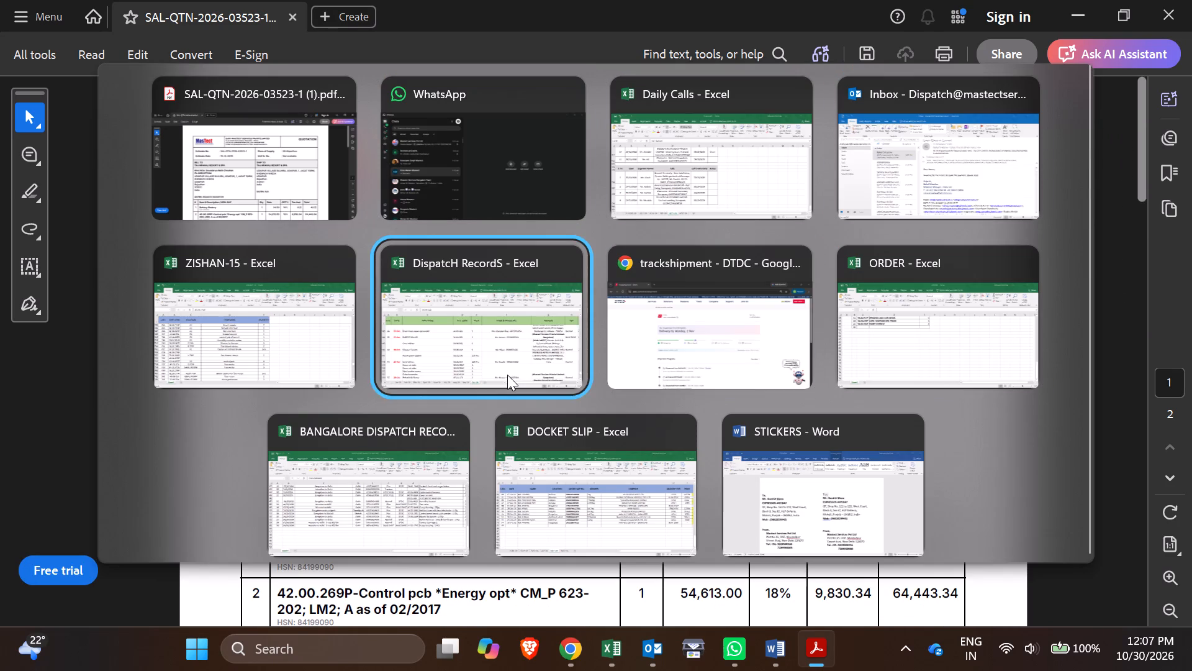
key(alt+Left)
key(ctrl+s)
key(ctrl+s)
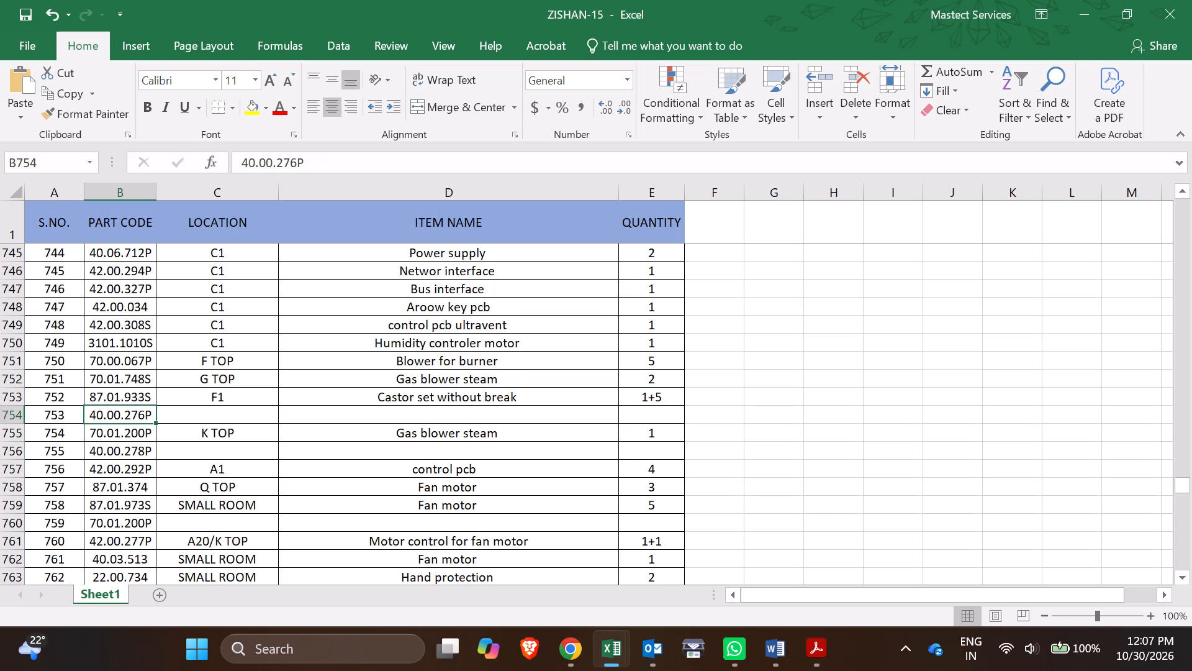
key(ctrl+s)
Open a search in the ZISHAN-15 parts list and clear the previous search term.
key(ctrl+f)
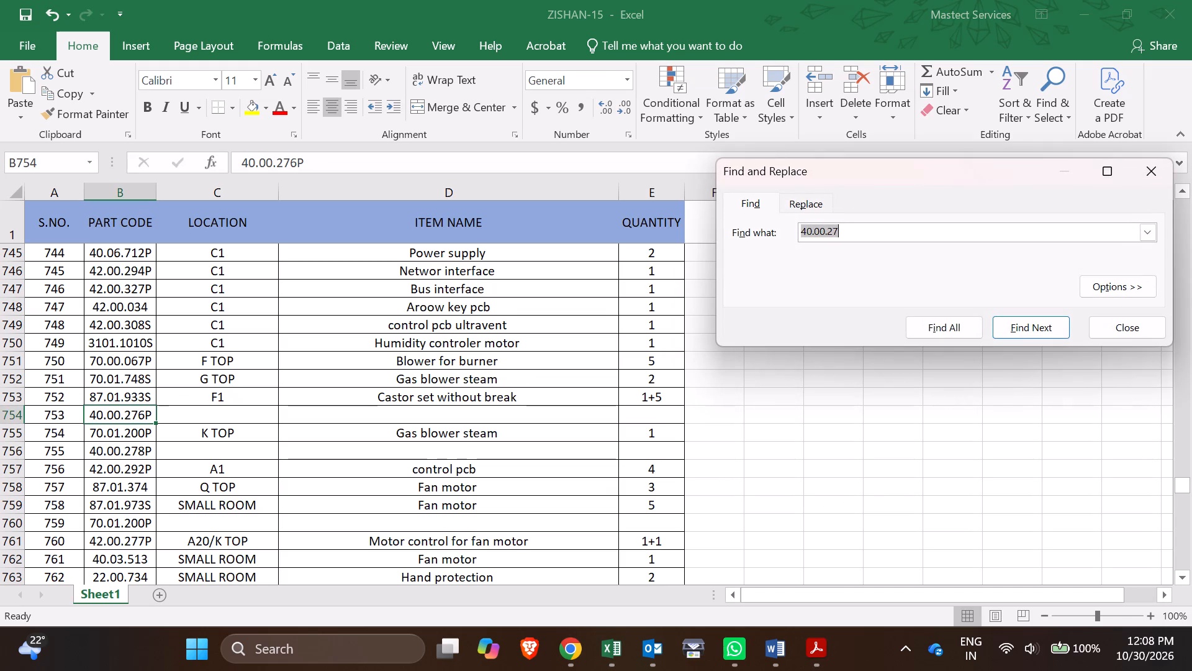
key(BackSpace)
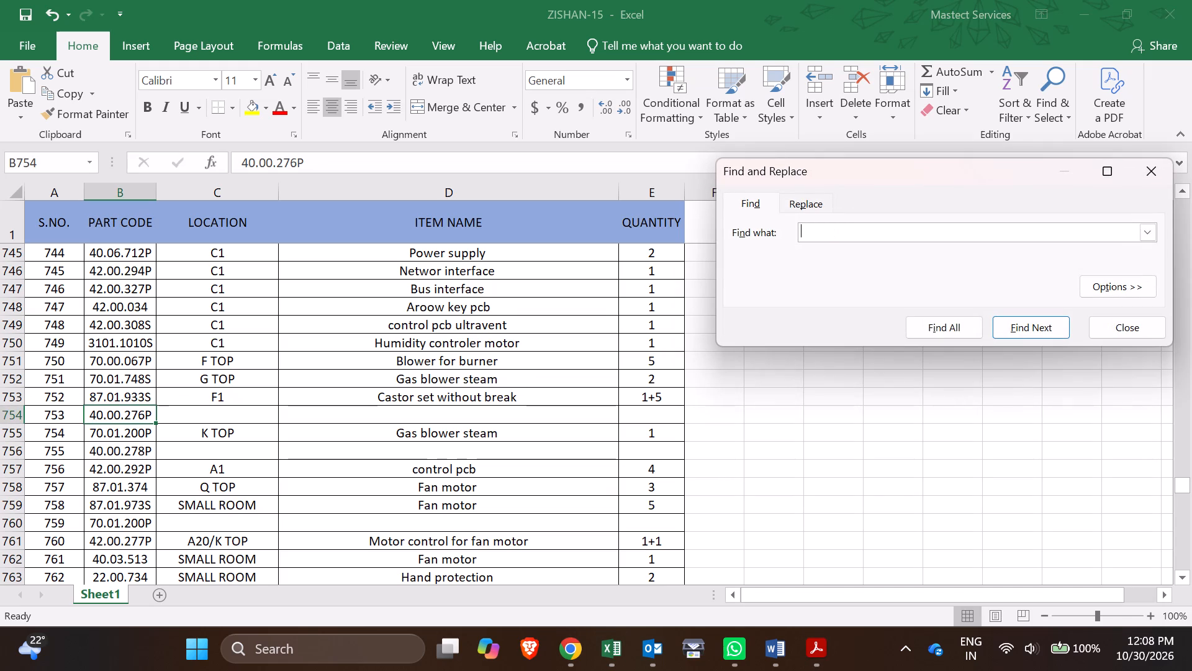
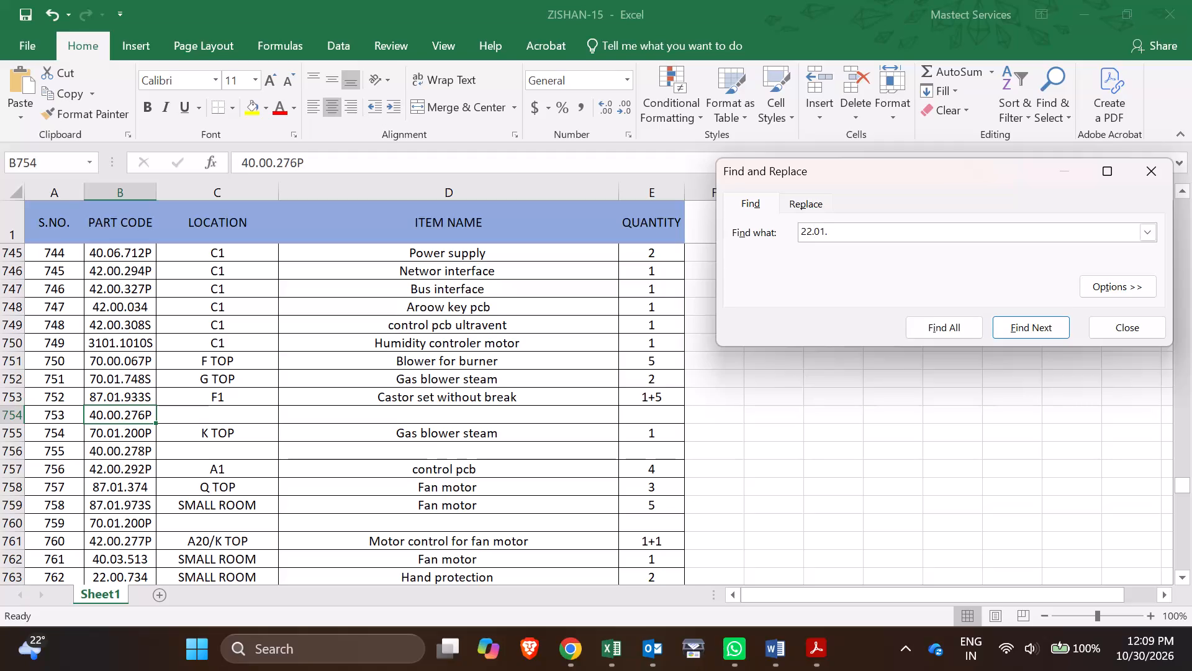
Search the parts list for part code 22.01.385P.
text(386)
key(BackSpace)
text(5P)
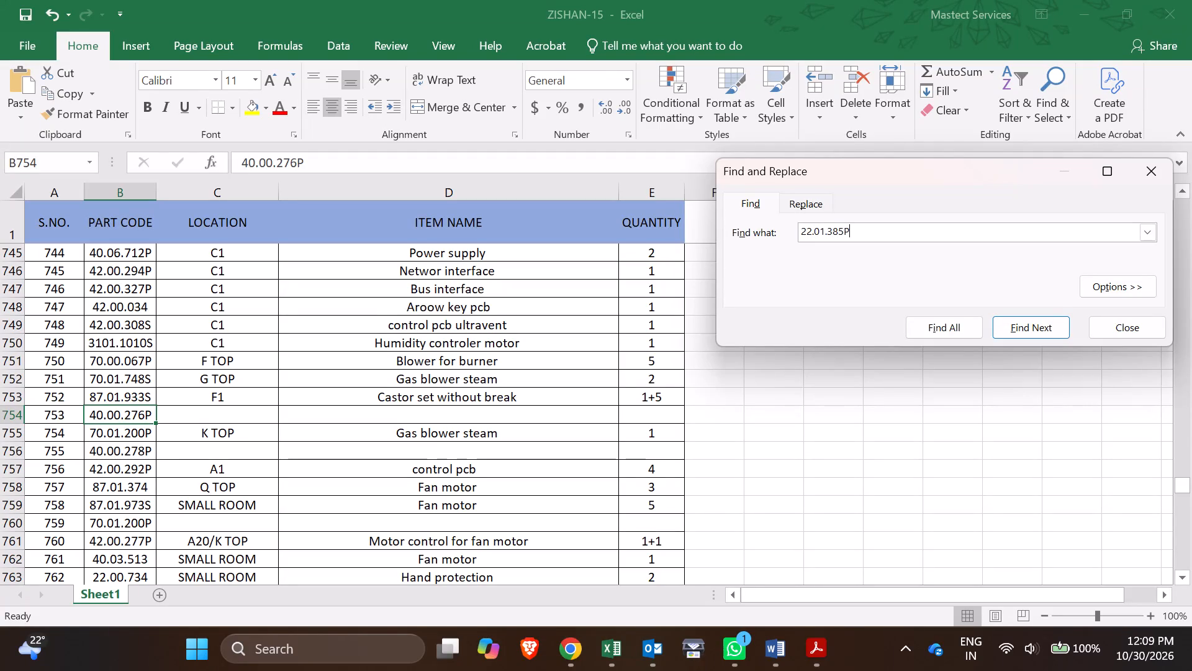
key(Return)
key(Return)
key(Return)
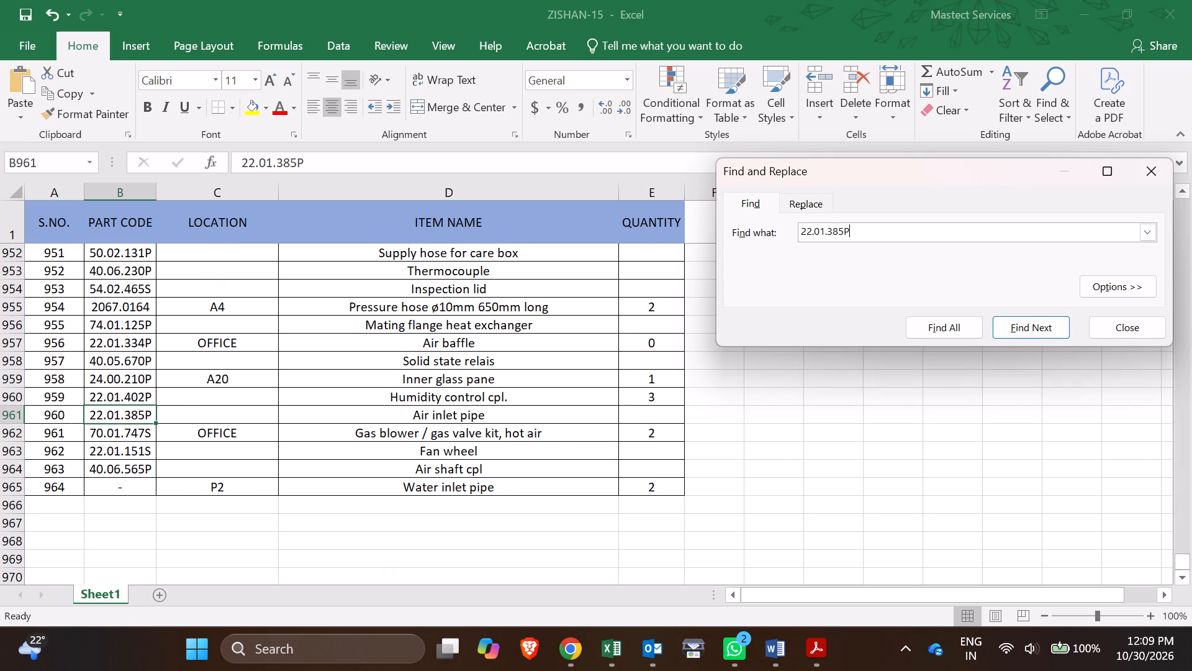
key(Return)
key(Return)
key(Return)
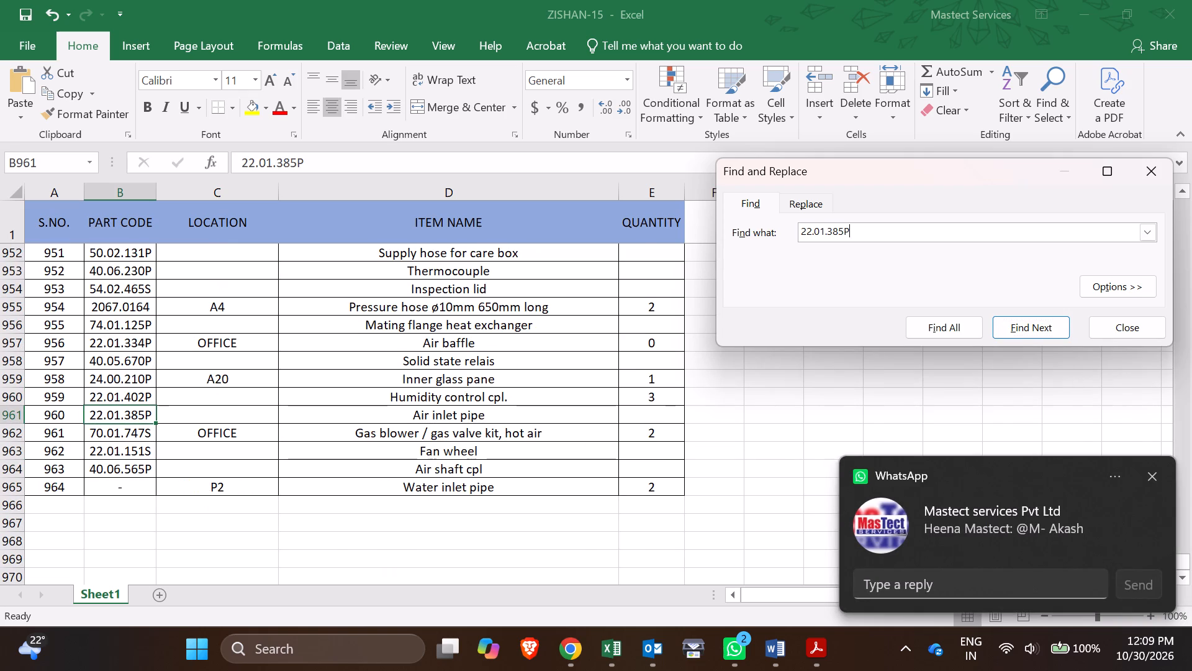
Enter a quantity of 2 for the air inlet pipe, part 22.01.385P, and centre it in the cell.
click(202, 411)
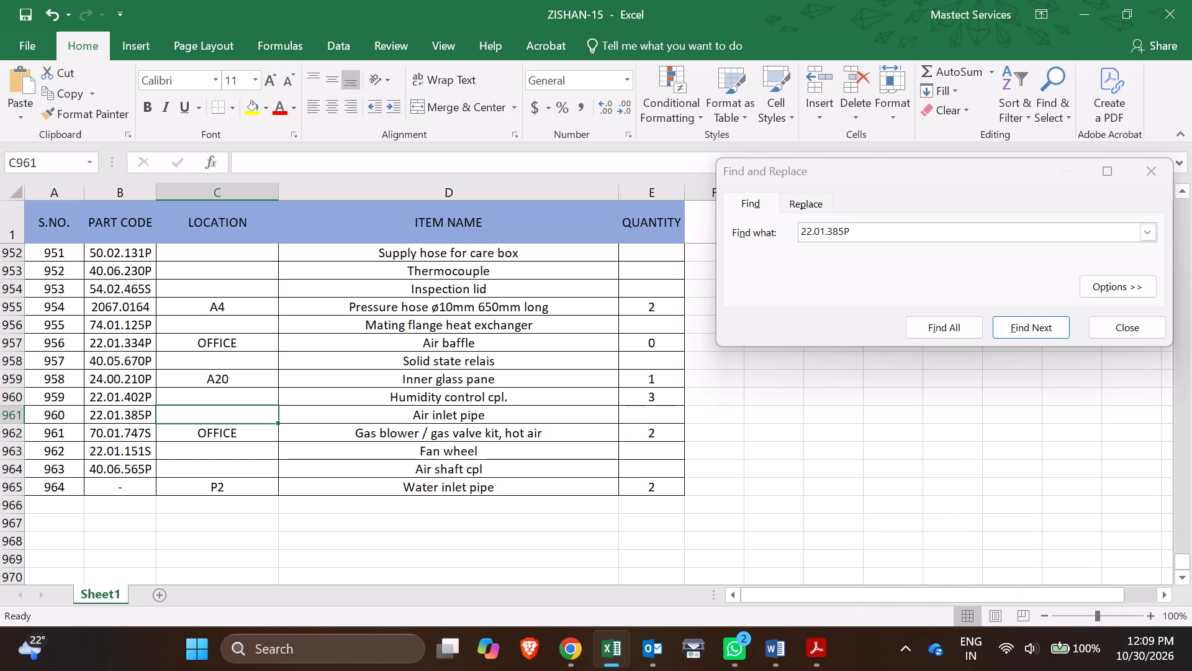
key(Right)
key(Right)
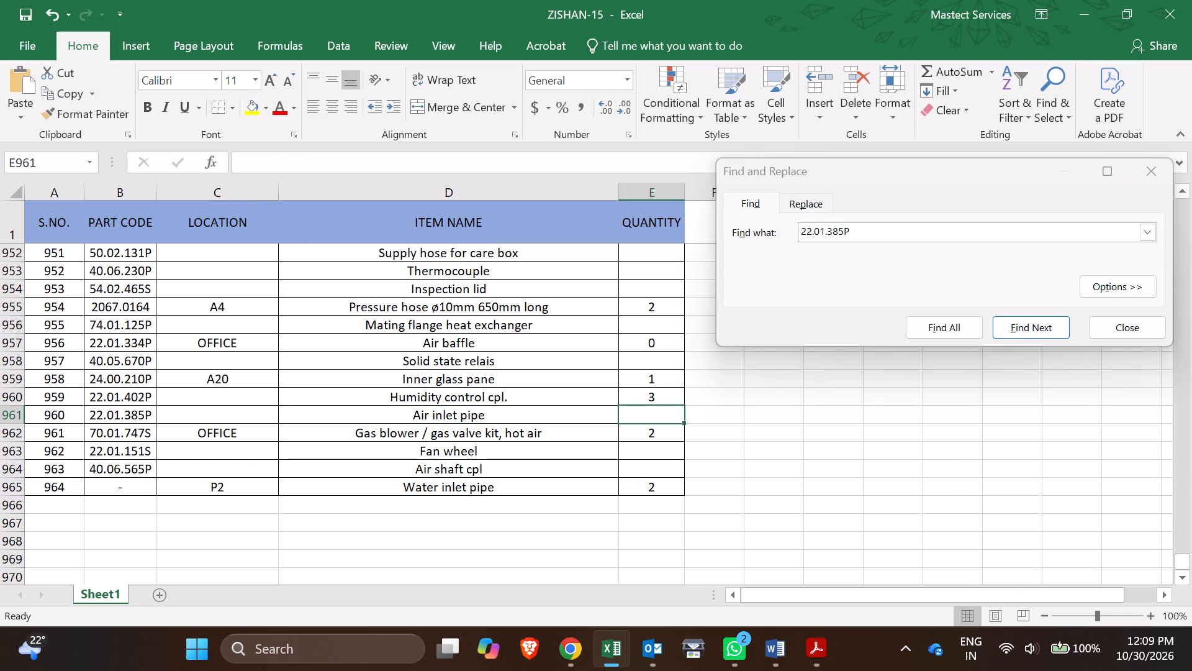
key(2)
key(Return)
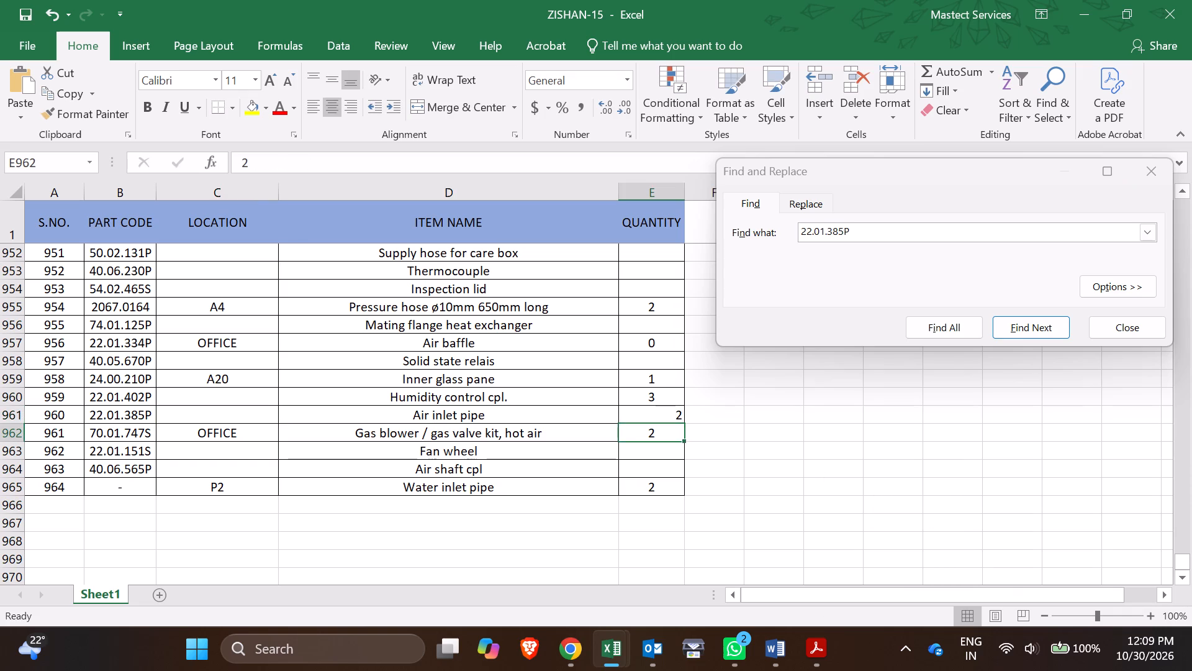
key(Up)
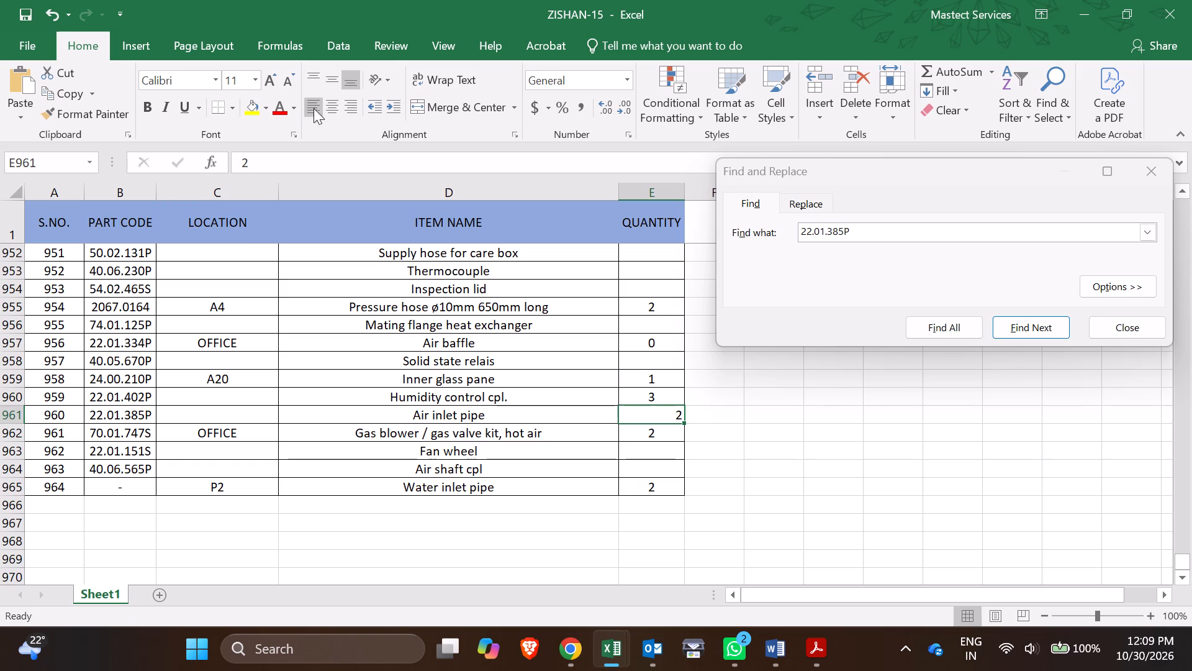
click(331, 107)
key(Left)
key(Left)
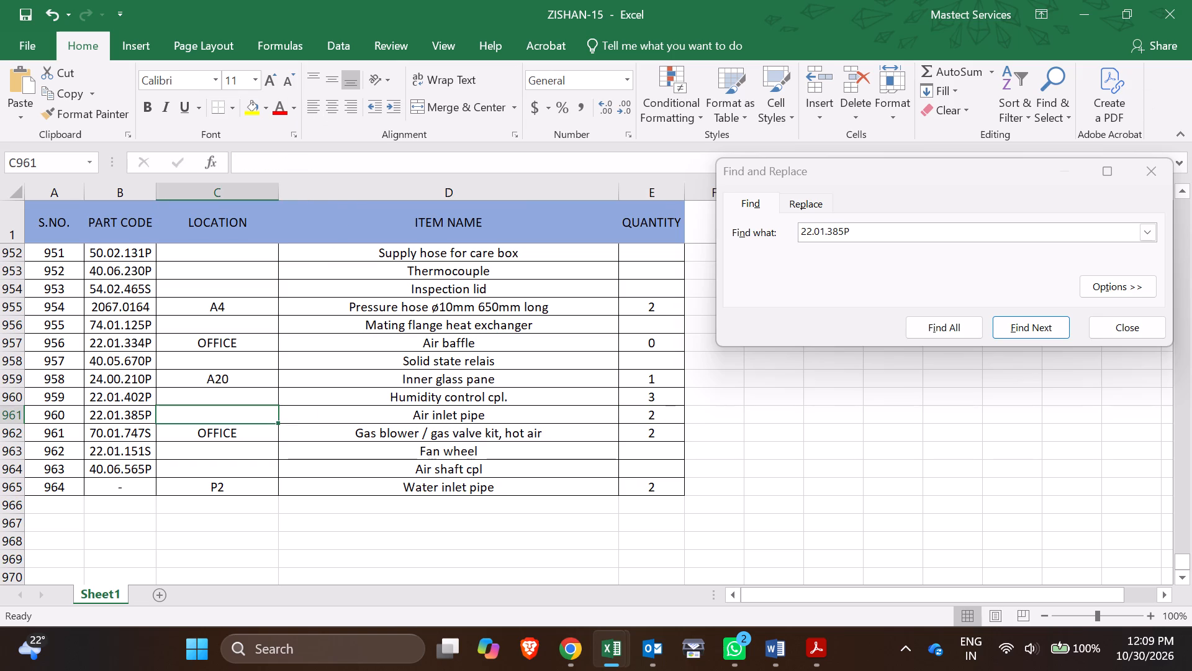
Close the search and save the ZISHAN-15 workbook.
click(1148, 183)
key(ctrl+s)
key(ctrl+s)
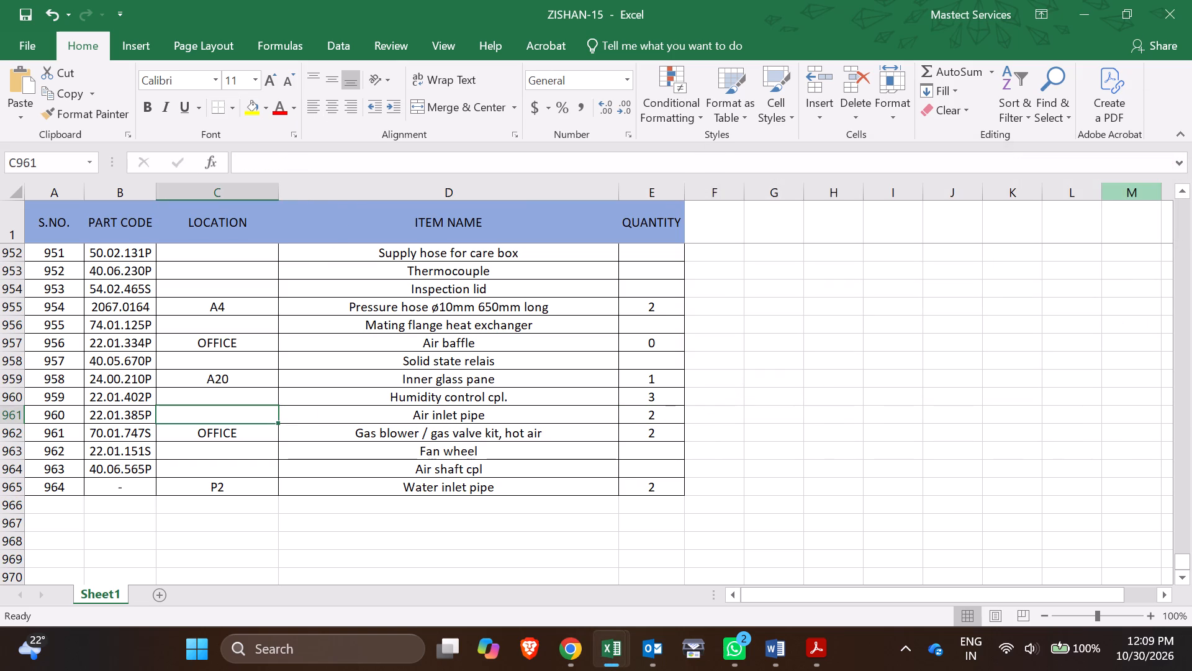
Select the entire row of the air inlet pipe, part 22.01.385P.
click(40, 416)
click(12, 416)
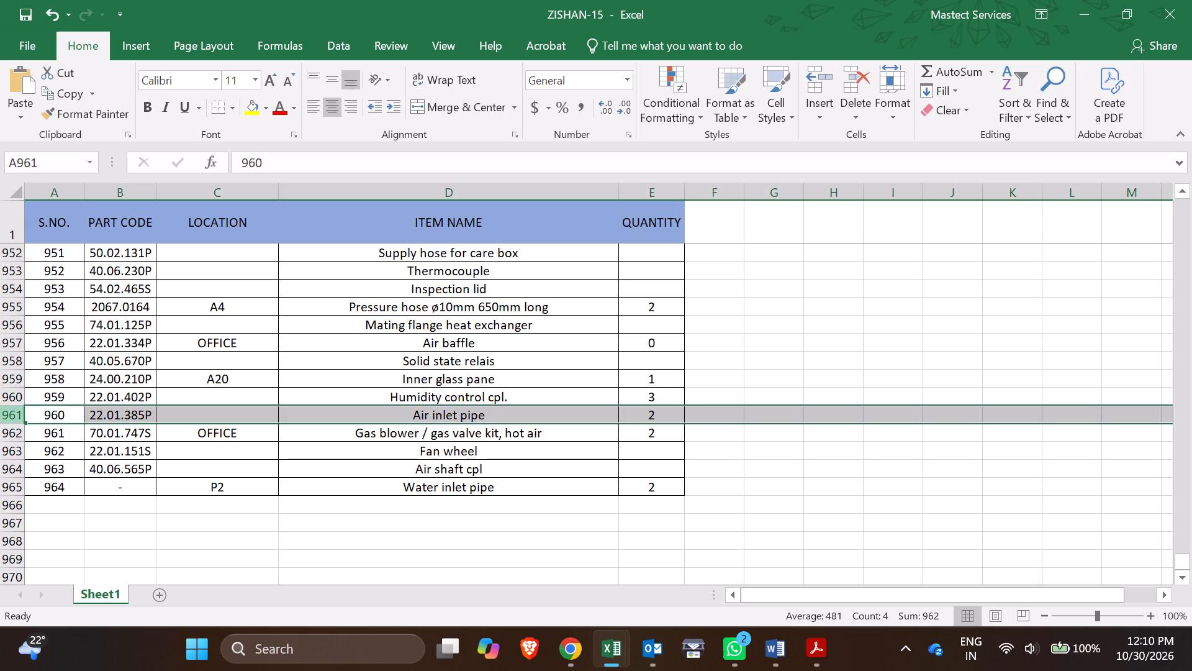
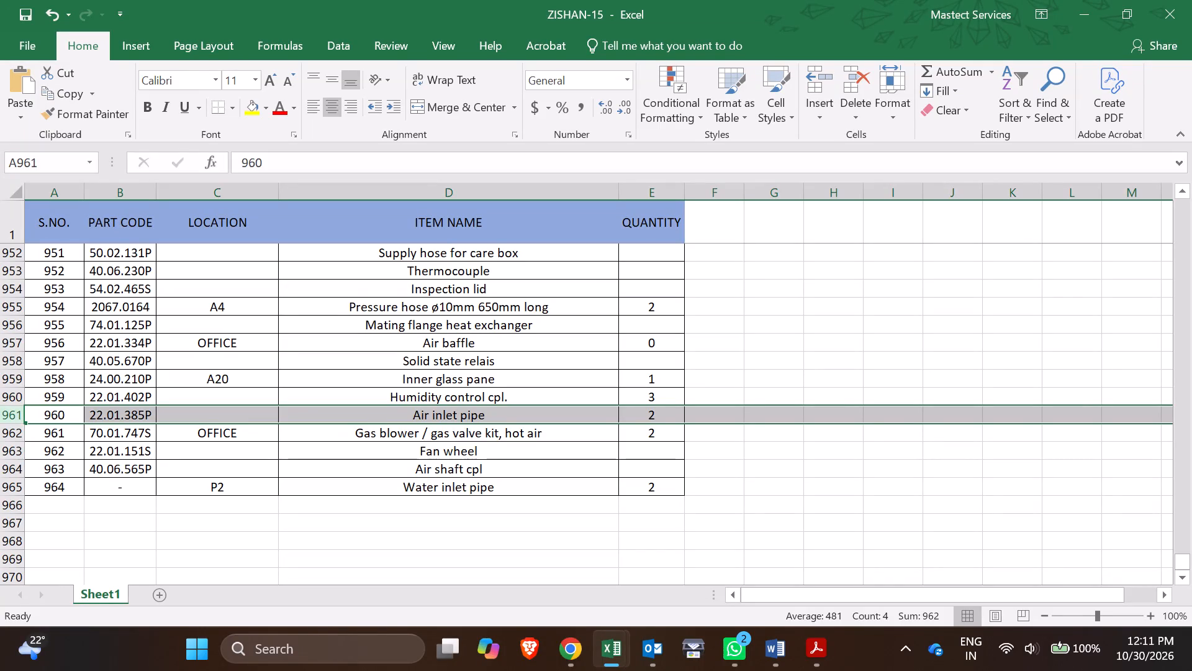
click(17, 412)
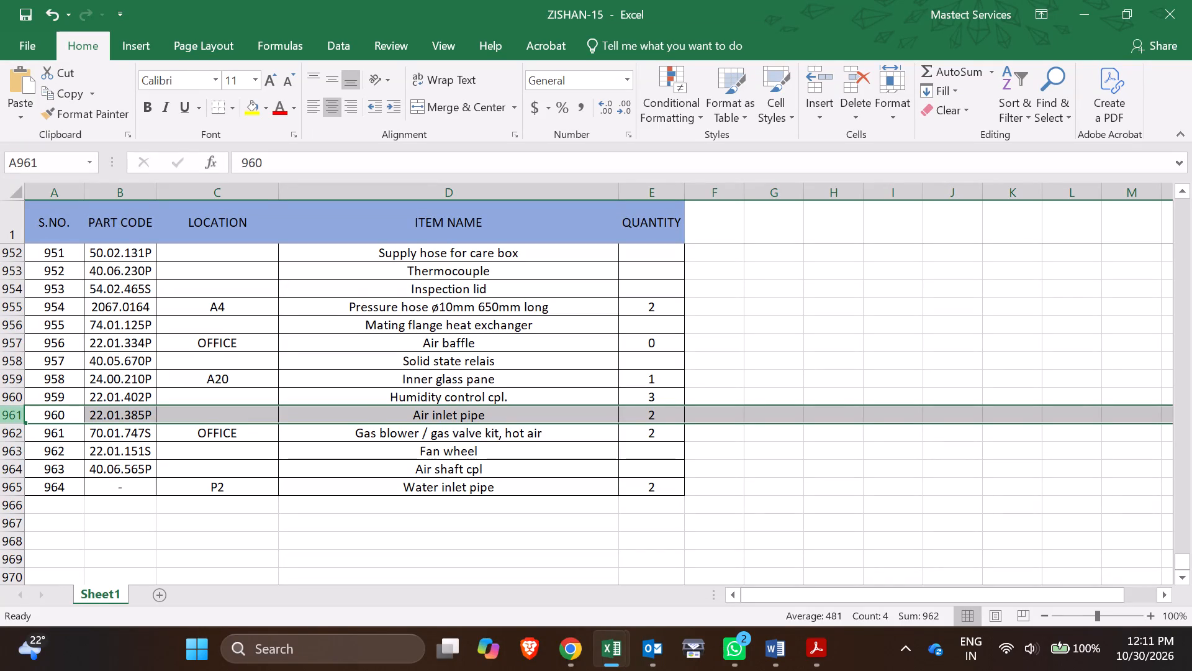
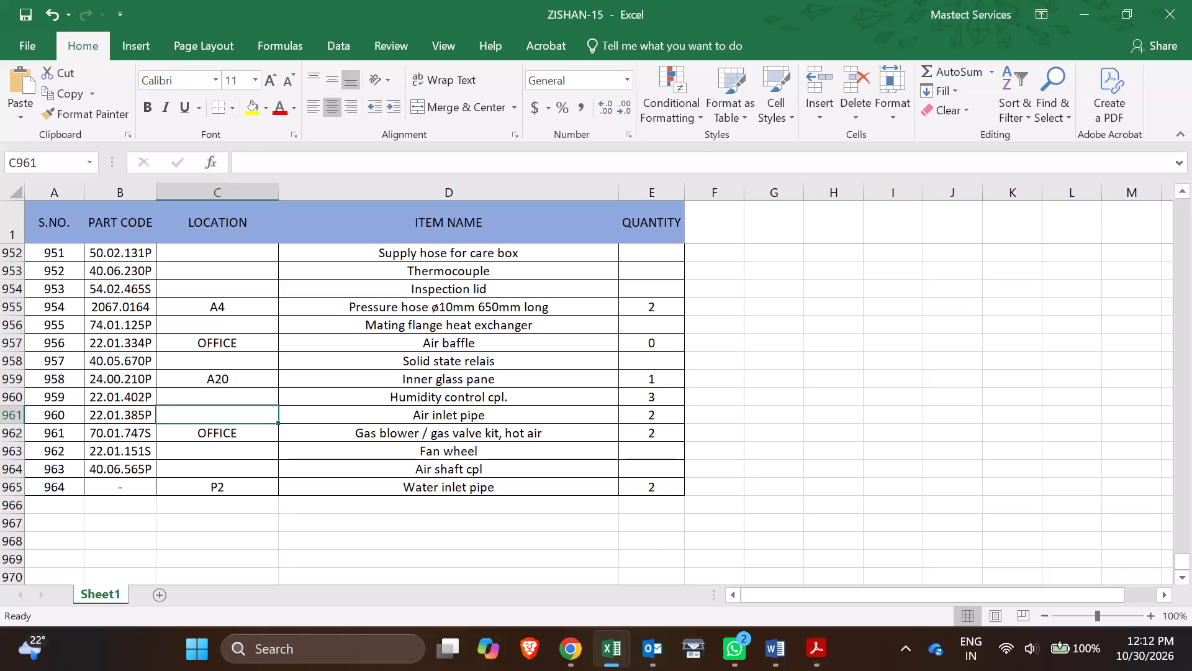
Enter G3 as the location of the air inlet pipe 22.01.385P, centre it in its cell, and save the workbook.
text(G3)
key(Return)
key(Up)
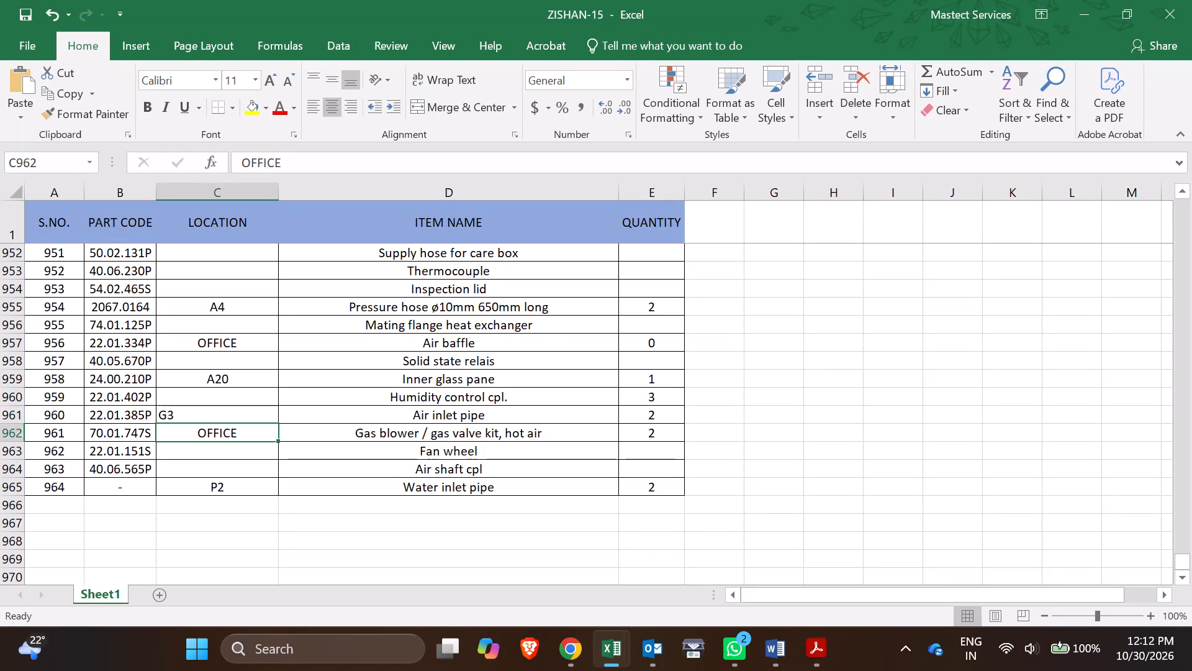
click(325, 106)
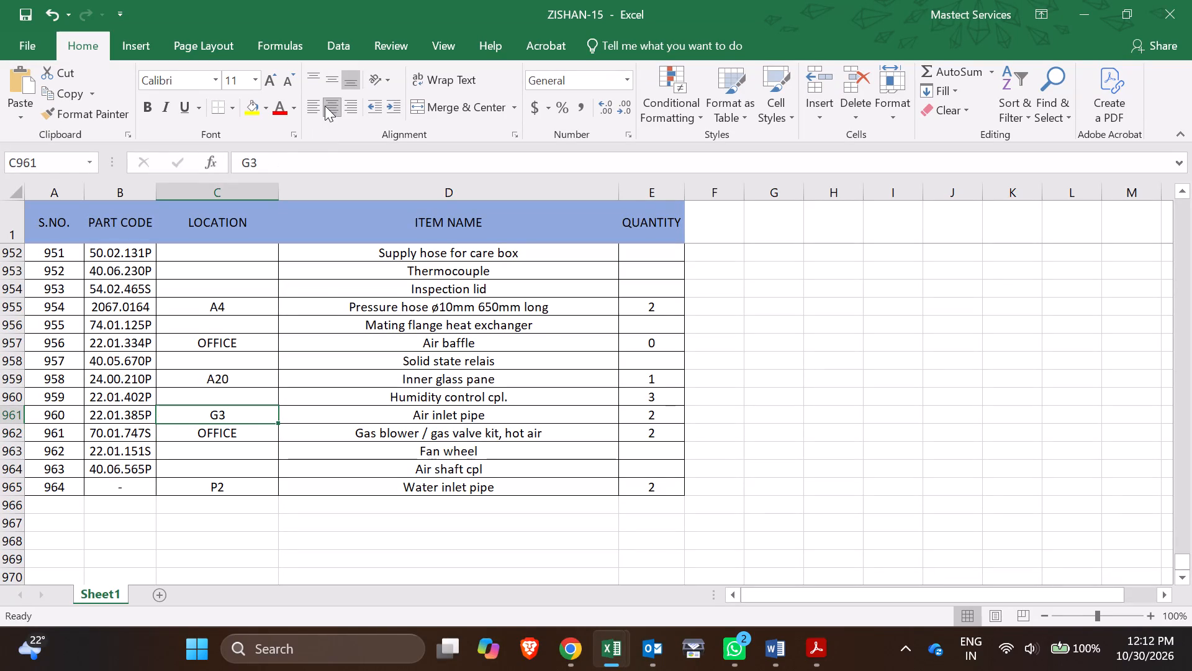
key(ctrl+s)
key(ctrl+s)
key(ctrl+s)
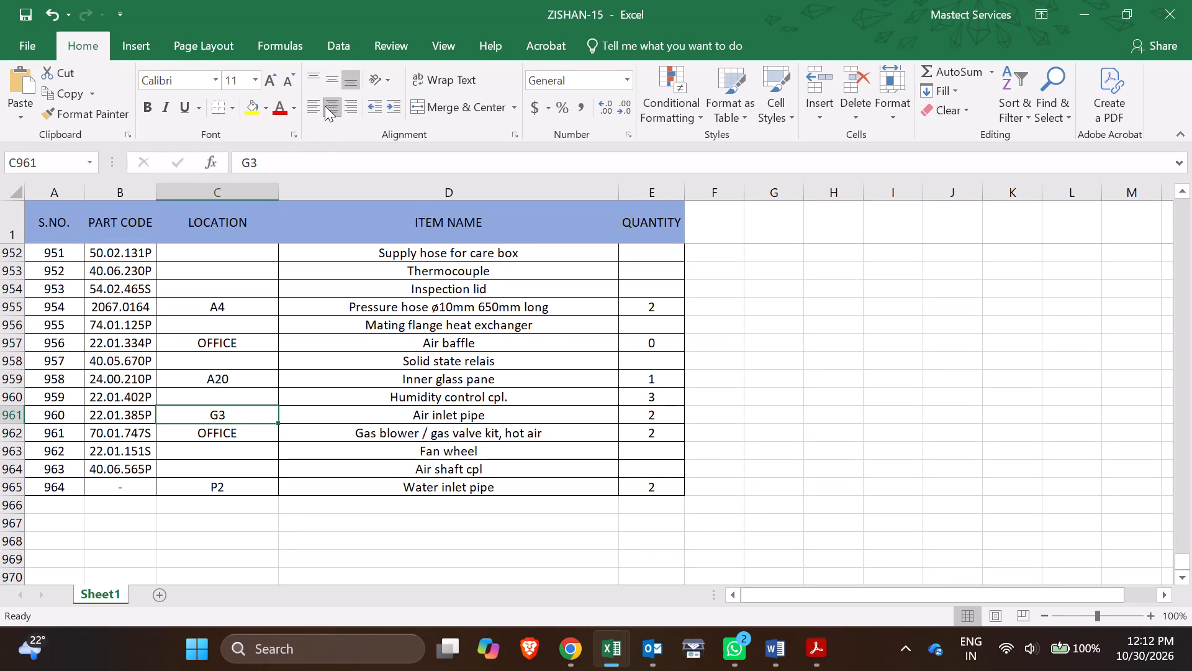
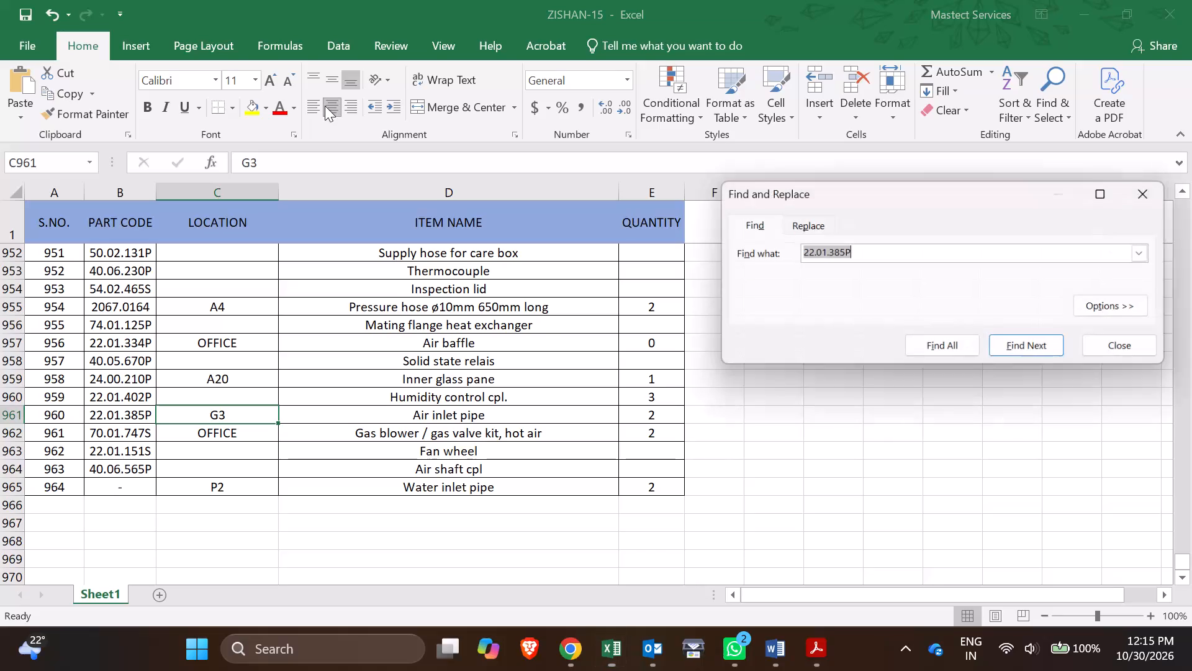
Search the stock sheet for part code 87.02.007S and select its whole row to check its location and quantity.
key(BackSpace)
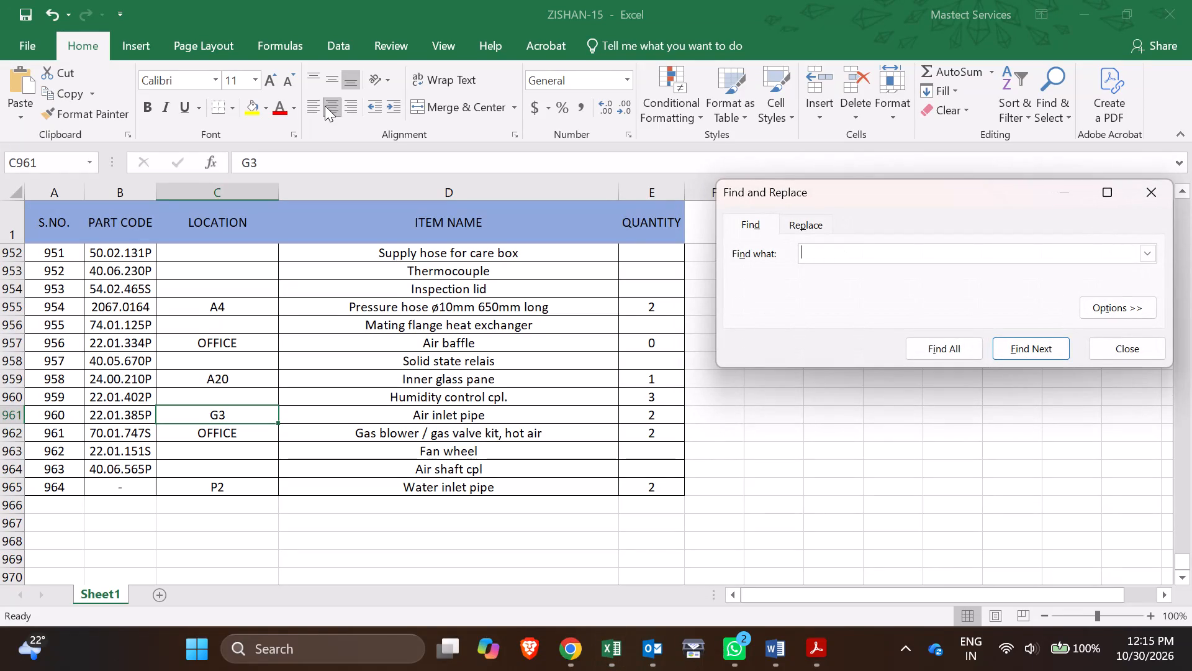
text(87.02.)
text(007S)
key(Return)
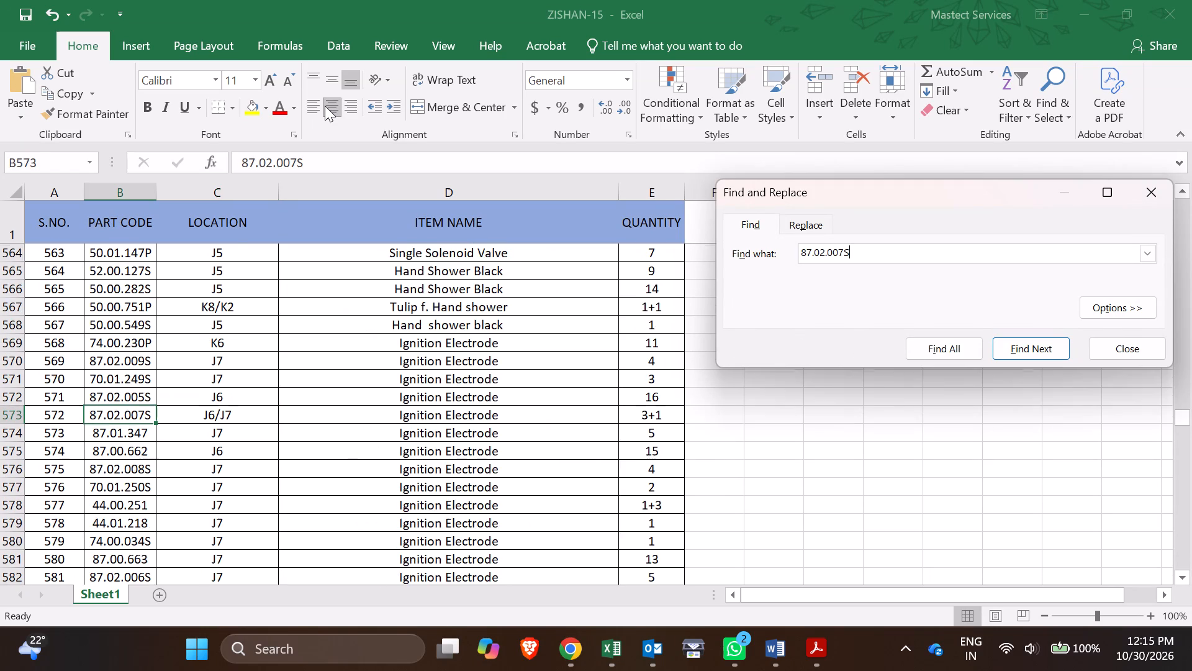
key(Return)
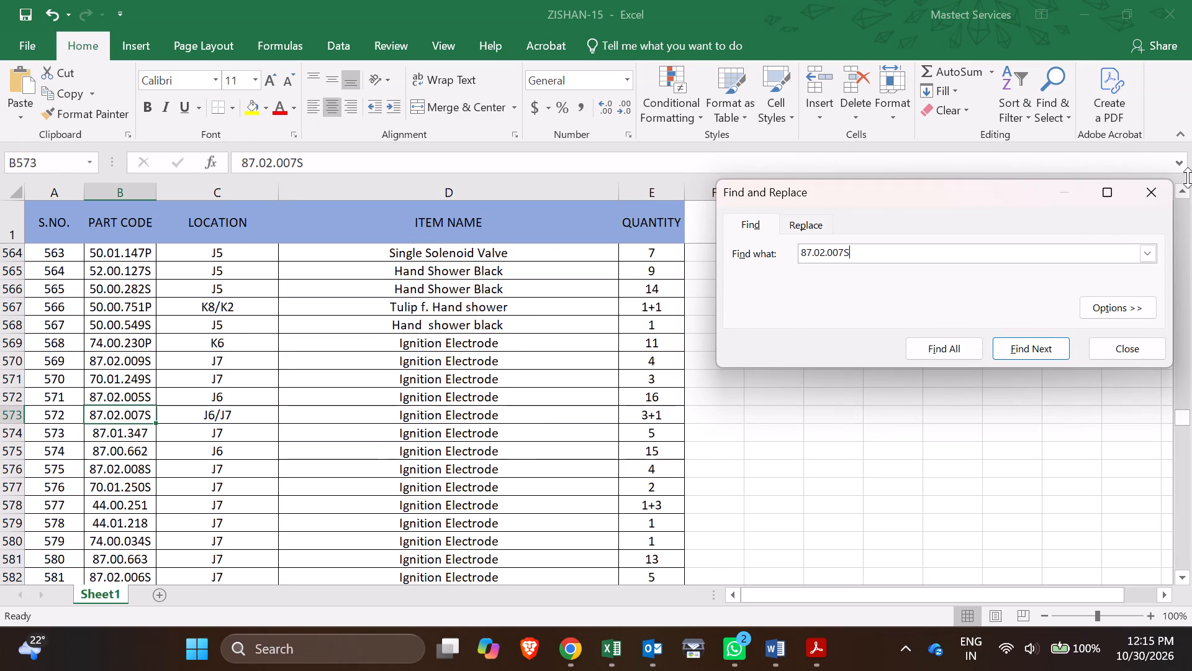
click(1159, 182)
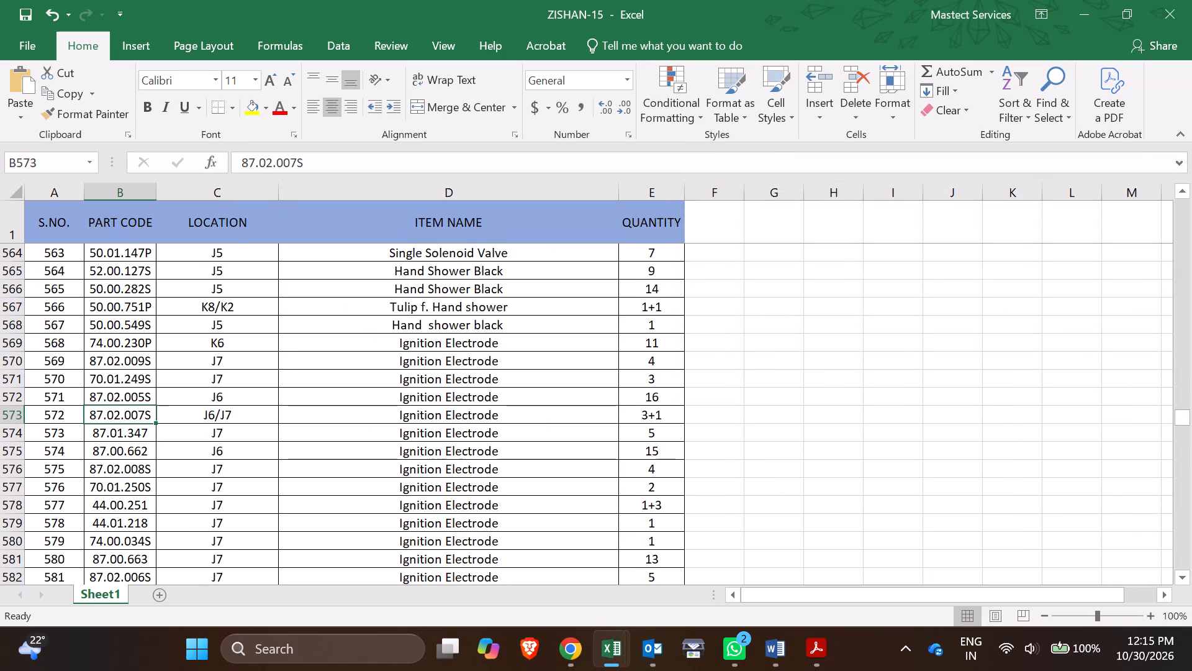
click(16, 416)
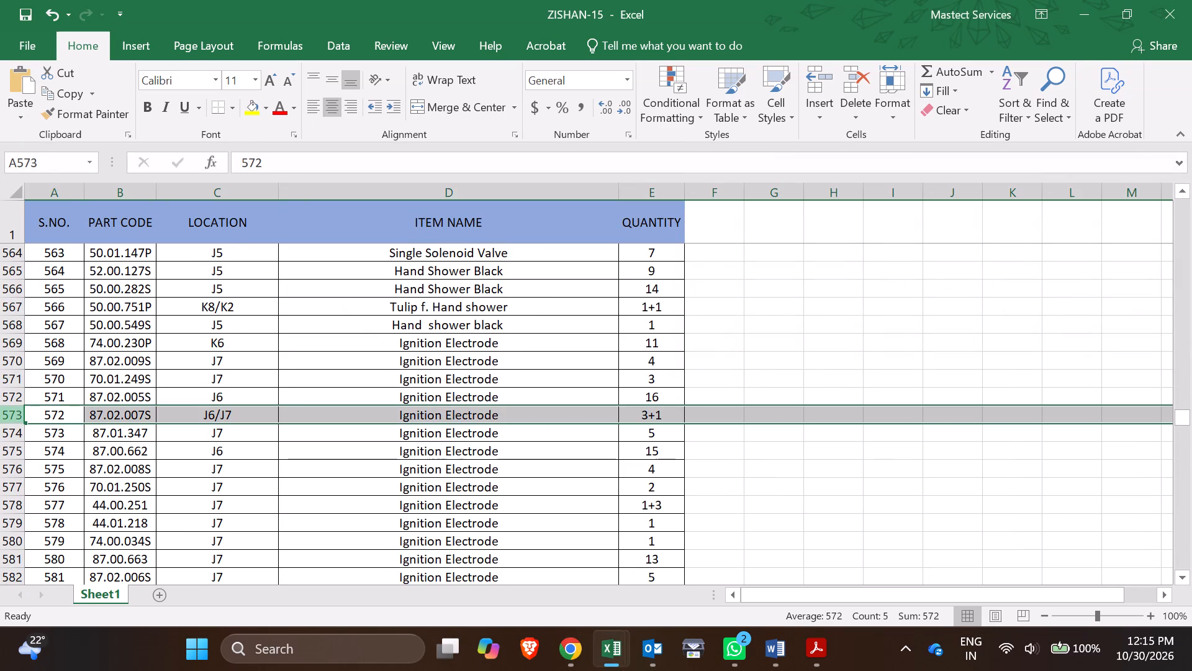
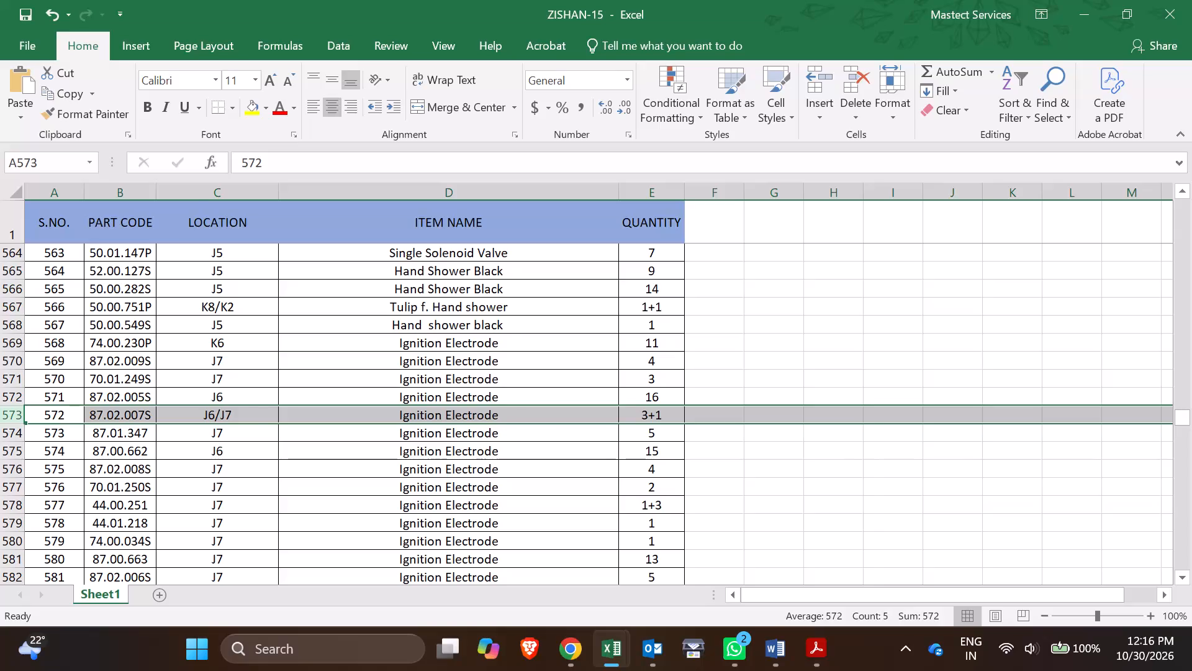
Set the stock quantity of the Ignition Electrode with part code 87.02.007S to 3+6.
double_click(662, 414)
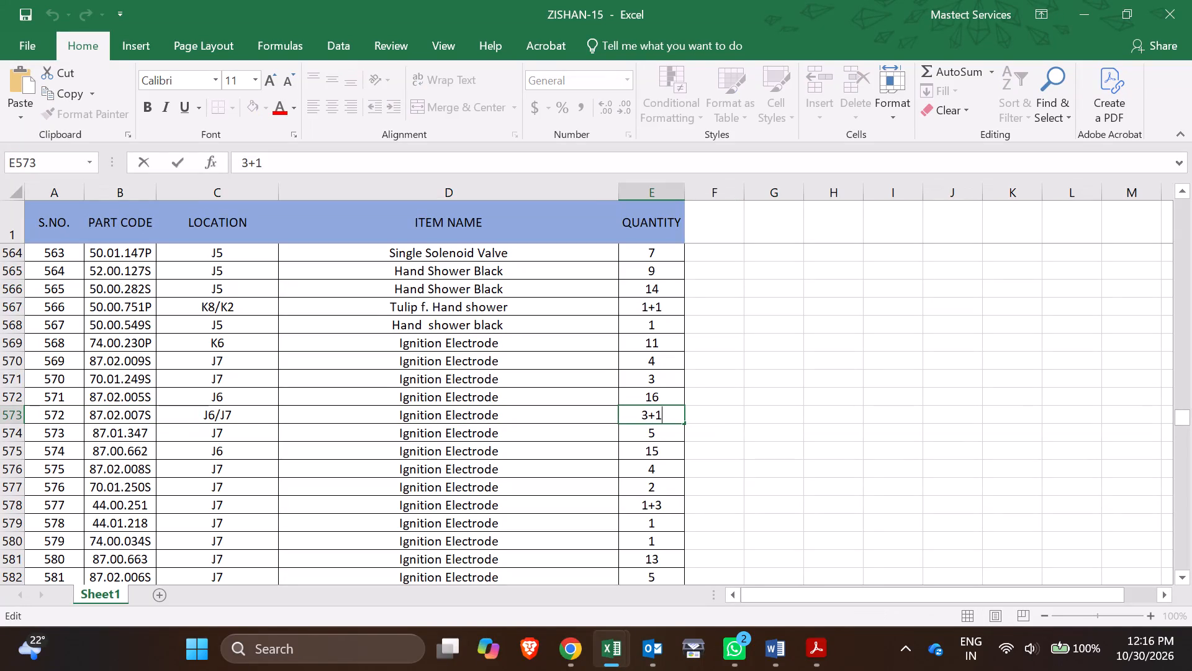
key(BackSpace)
key(6)
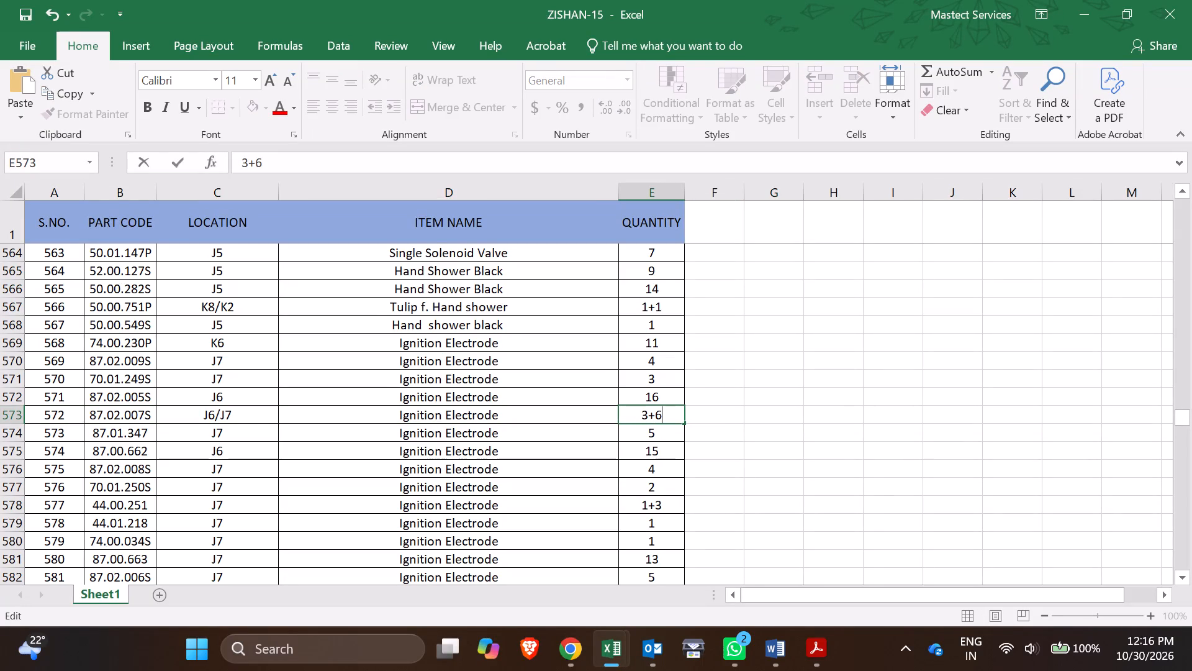
key(Return)
key(Up)
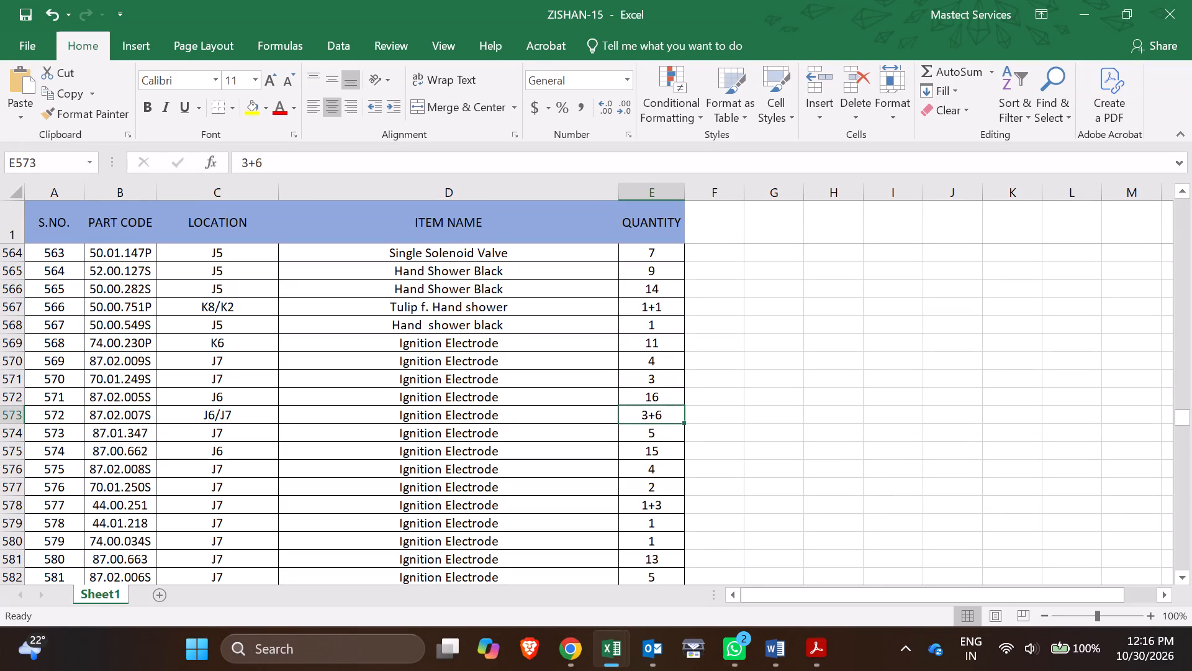
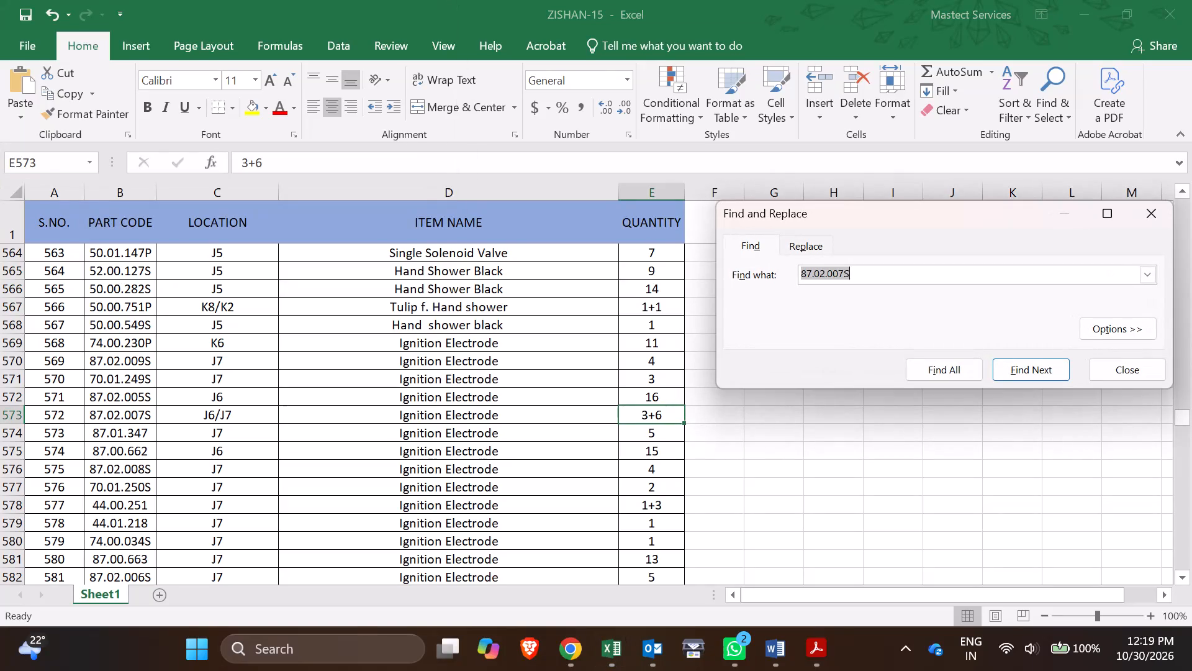
Find the Elbow f. Suction hose with part code 56.00.823P, set its stock quantity to 28, and save the workbook.
key(BackSpace)
text(56.00)
key(period)
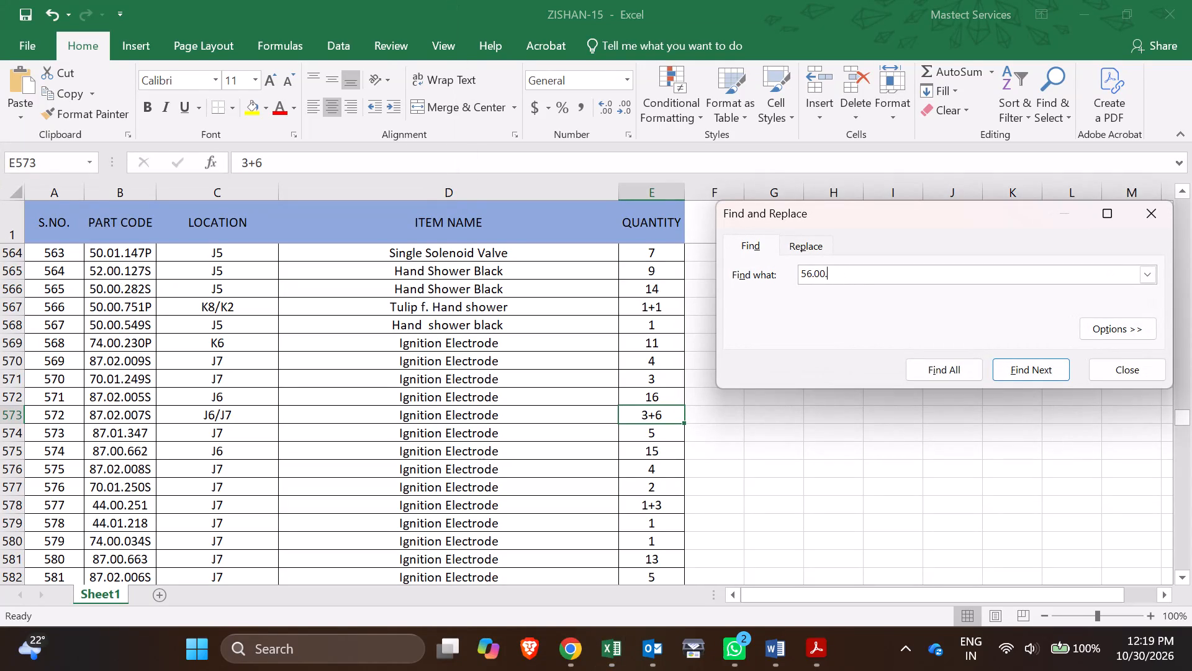
text(823)
key(shift+p)
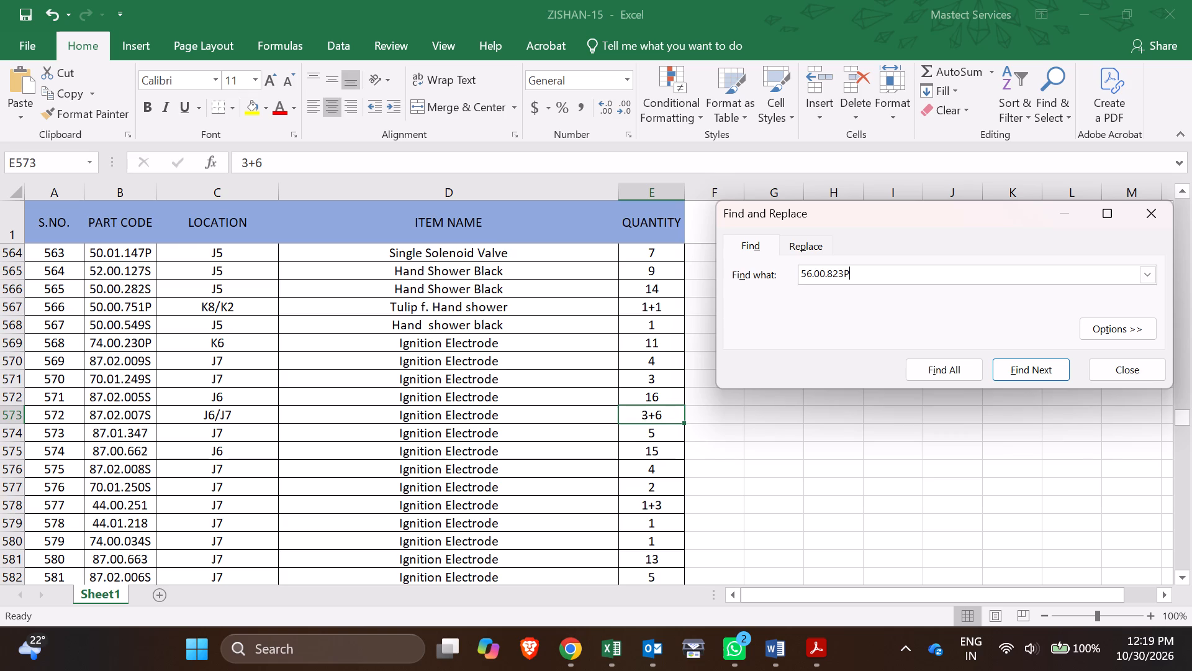
key(Return)
key(Return)
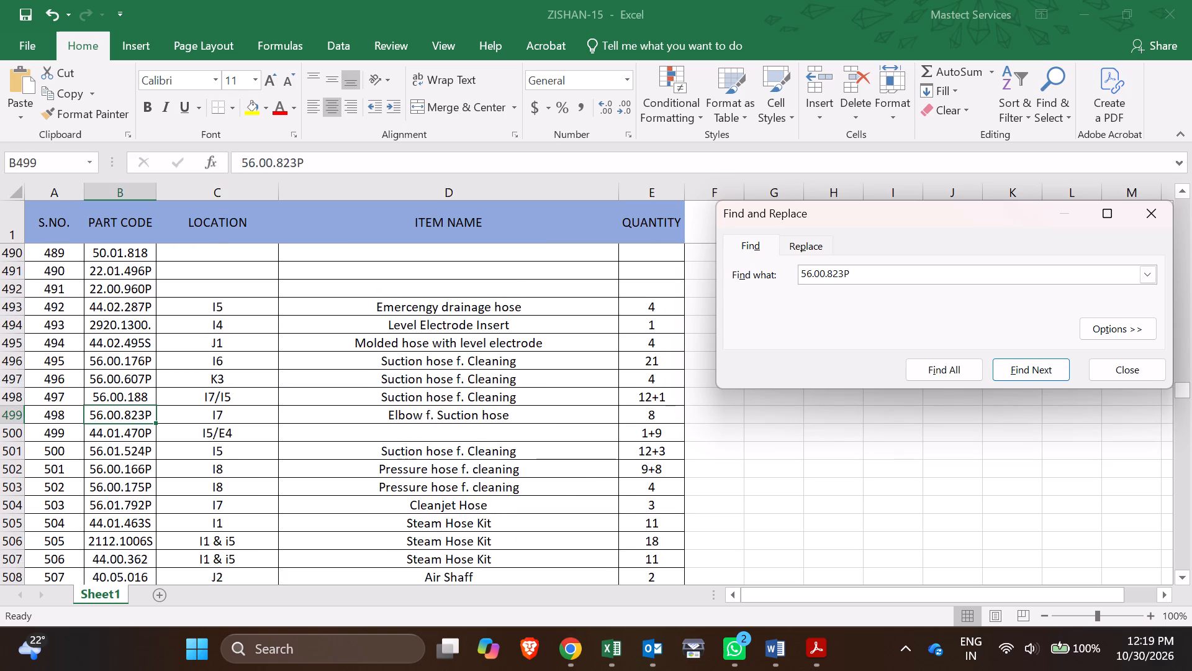
click(22, 416)
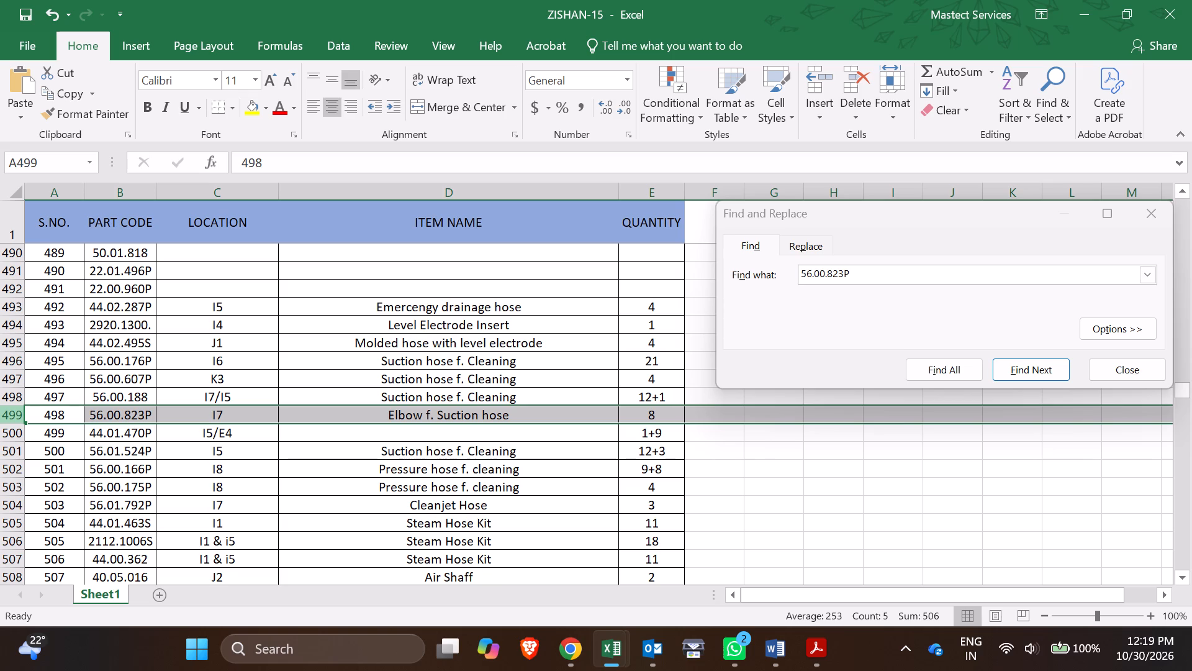
click(1156, 212)
click(661, 413)
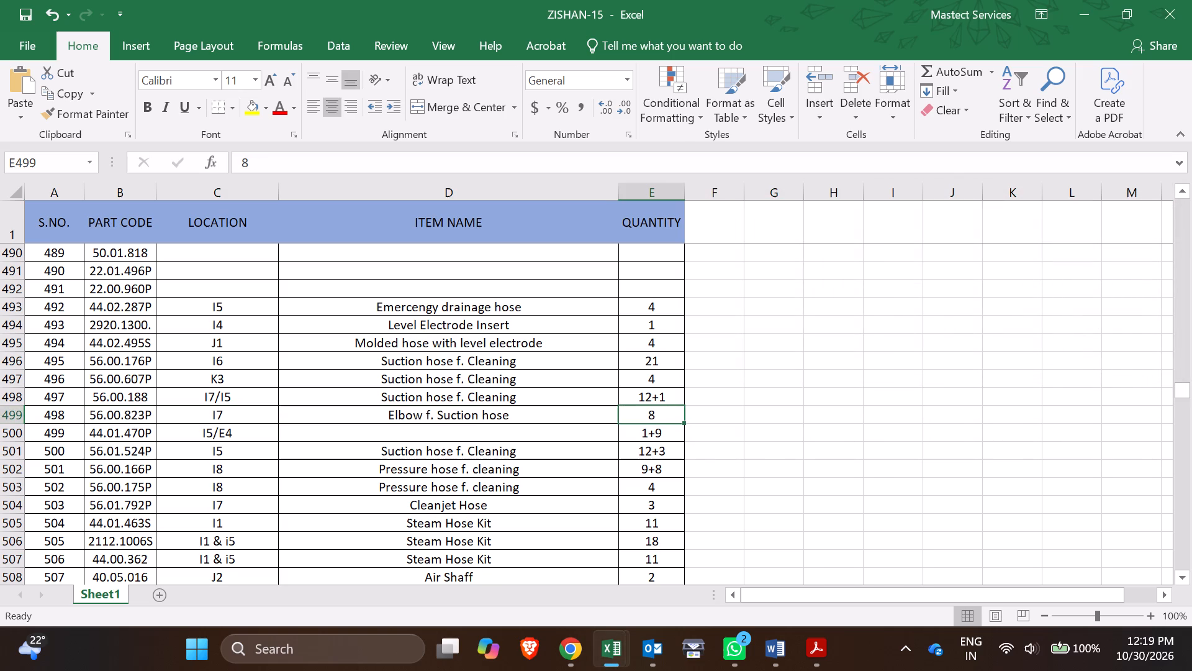
text(28)
key(Return)
key(ctrl+s)
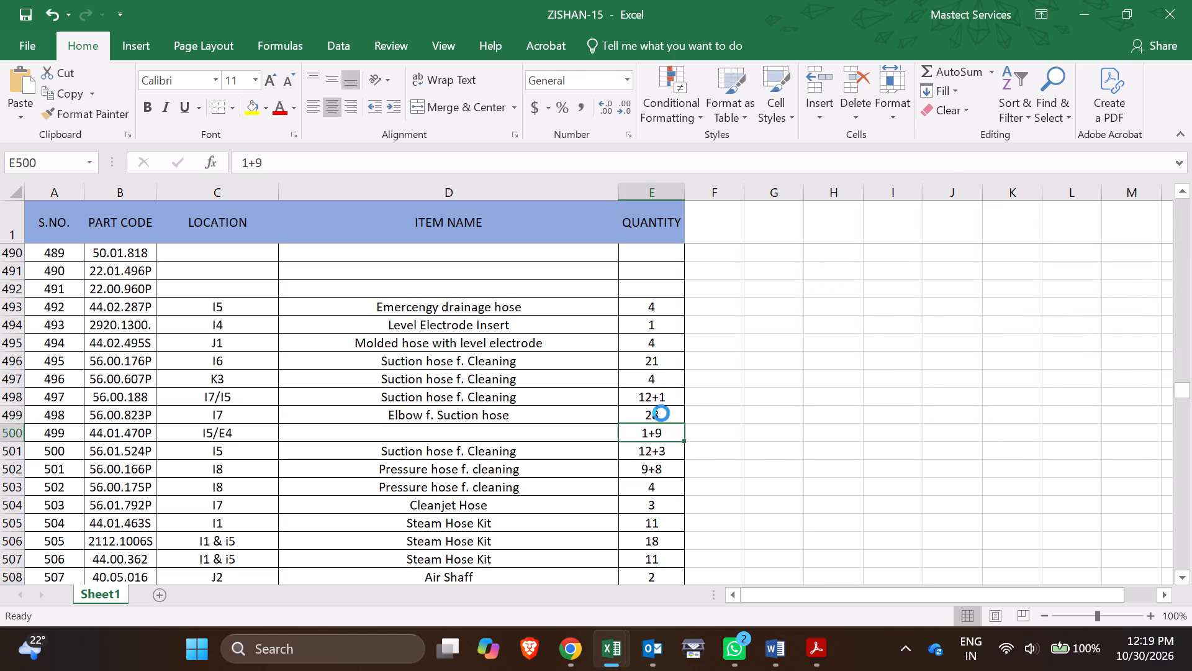
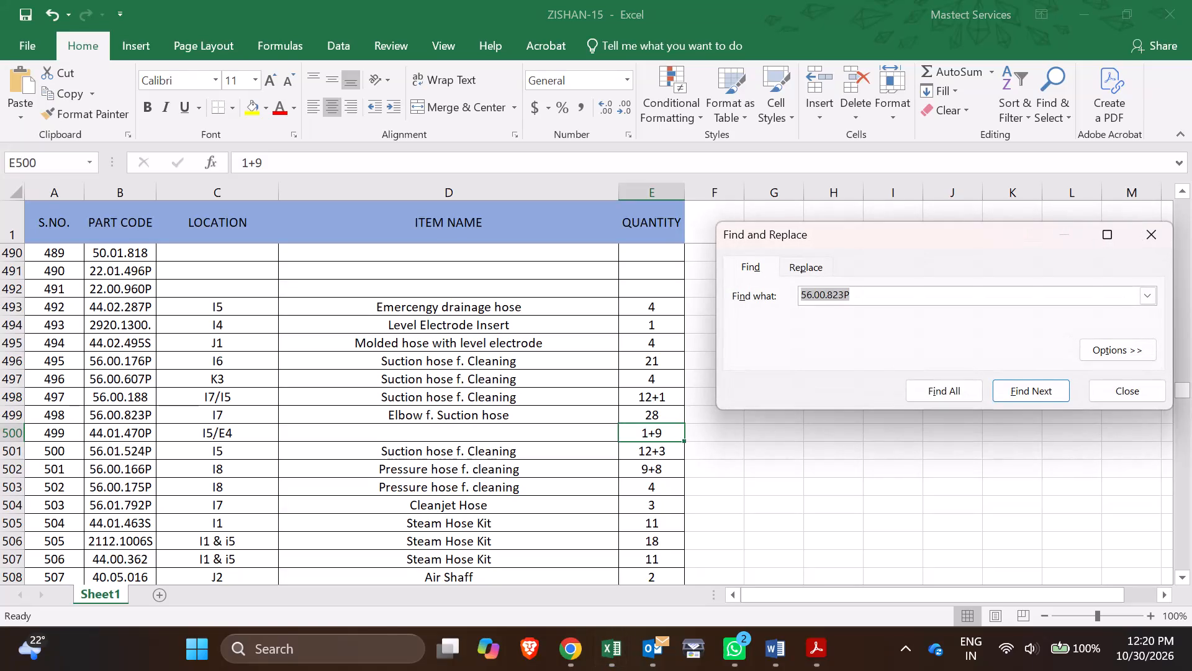
Find part code 40.05.297P in the stock sheet, set its quantity to 5, and save the workbook.
key(BackSpace)
text(40.05.)
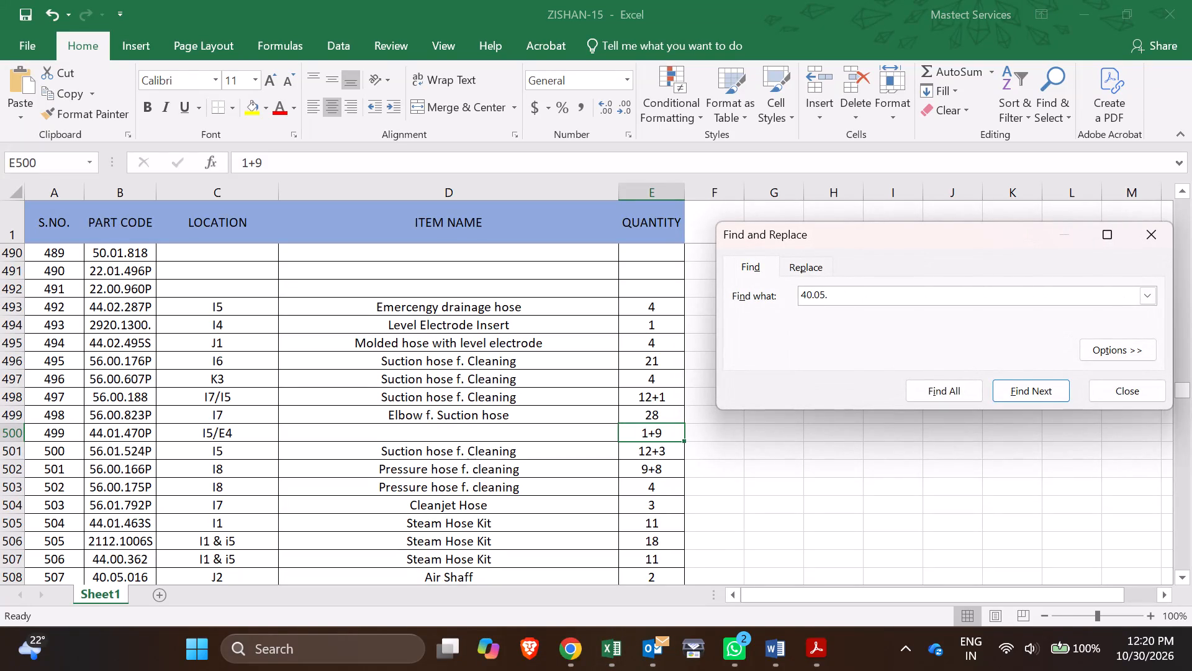
text(297P)
key(Return)
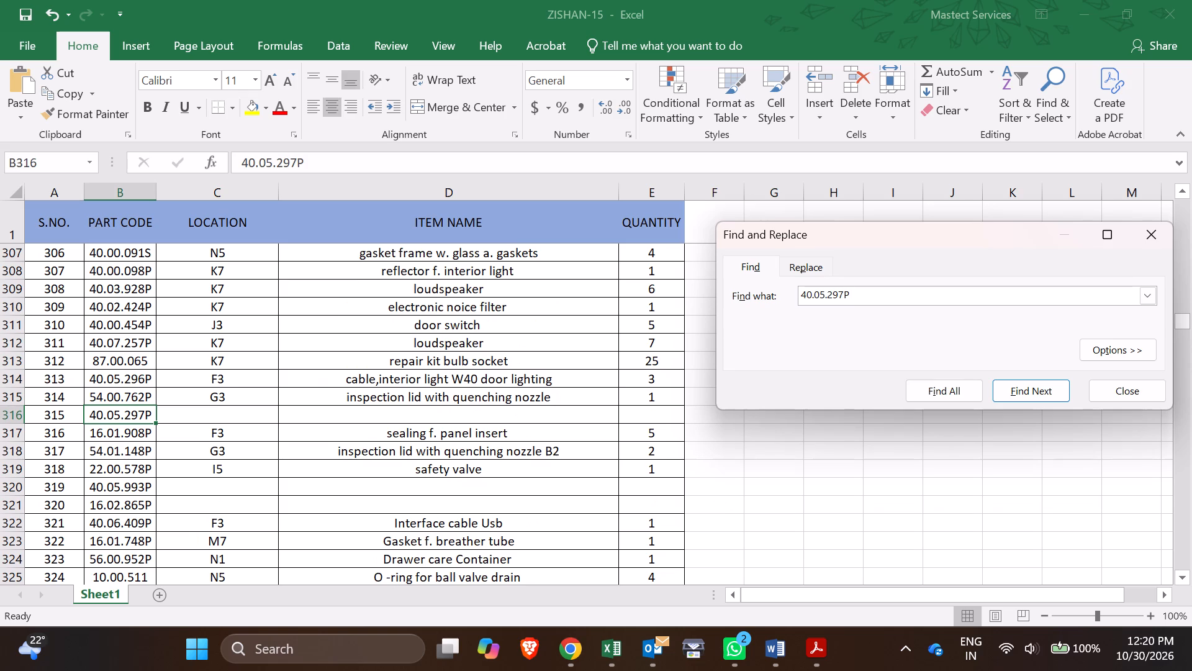
key(Return)
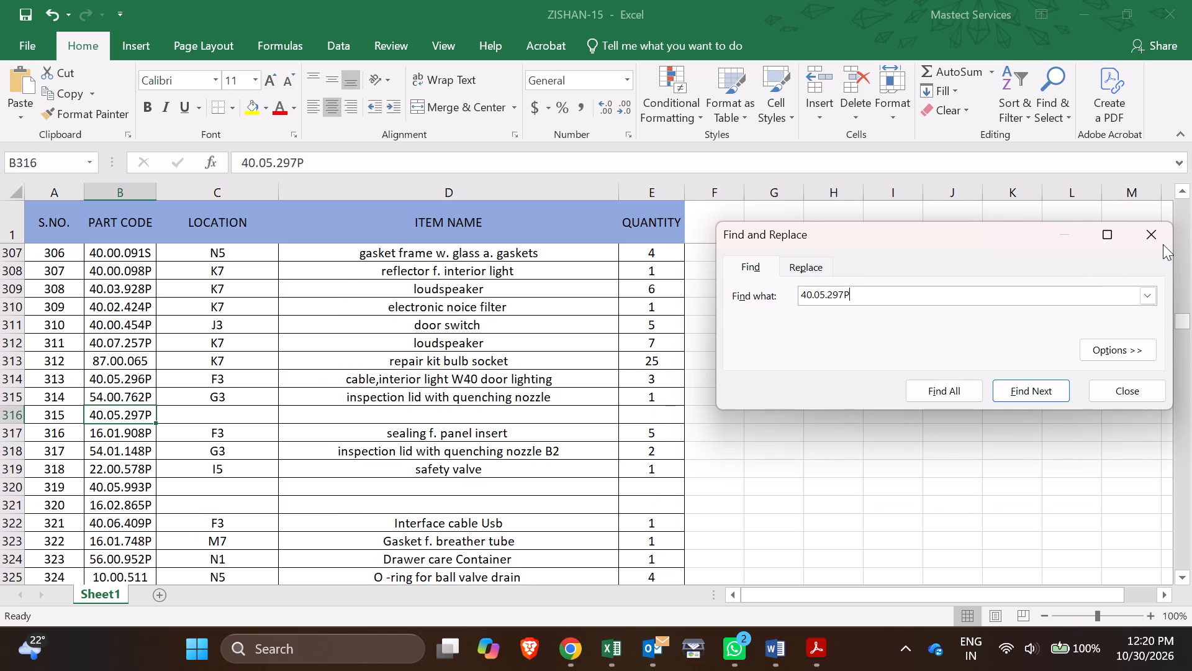
click(1163, 240)
click(211, 416)
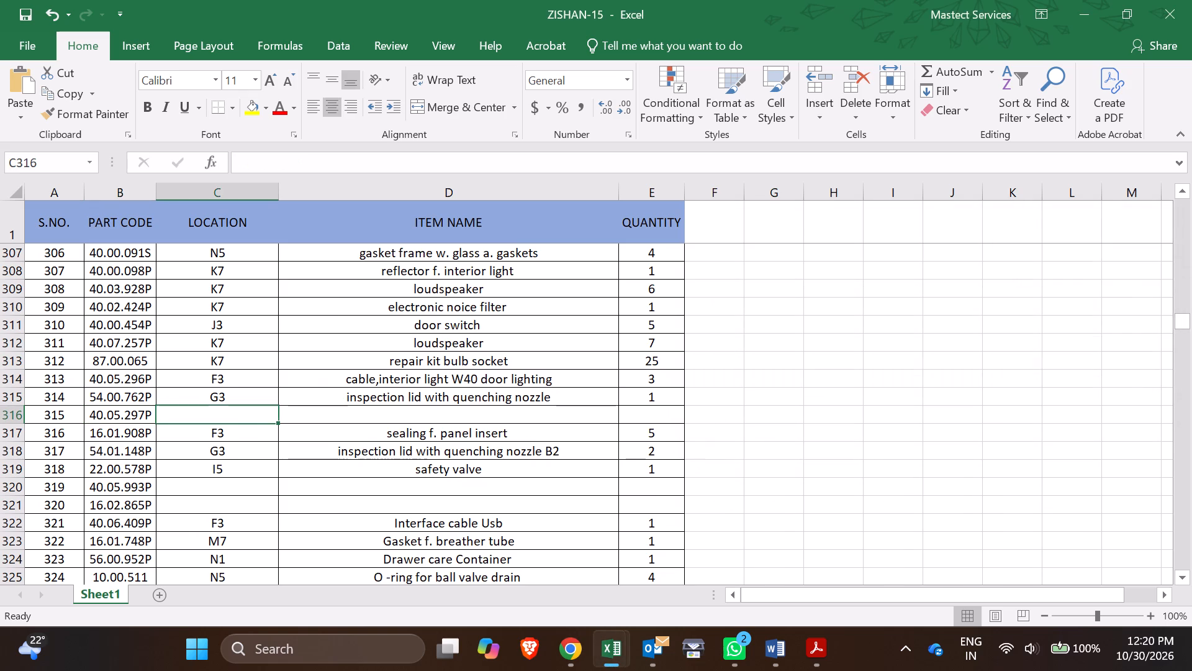
key(ctrl+s)
key(ctrl+s)
key(Right)
key(Right)
key(ctrl+s)
key(ctrl+s)
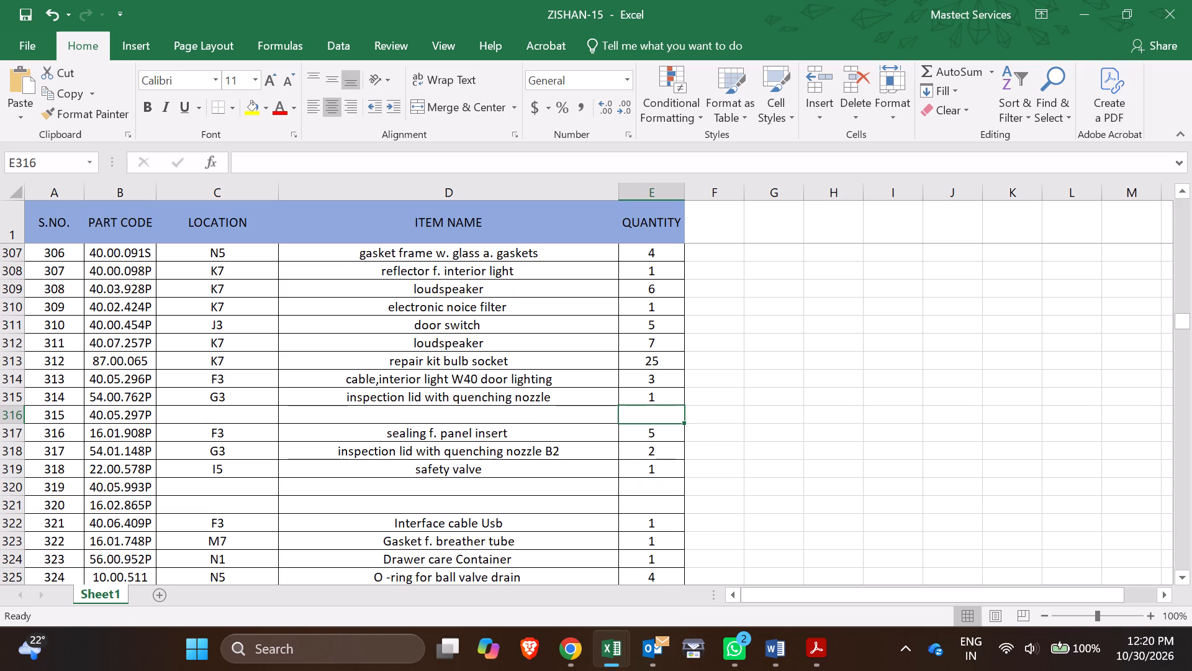
key(5)
key(Return)
key(Up)
key(Left)
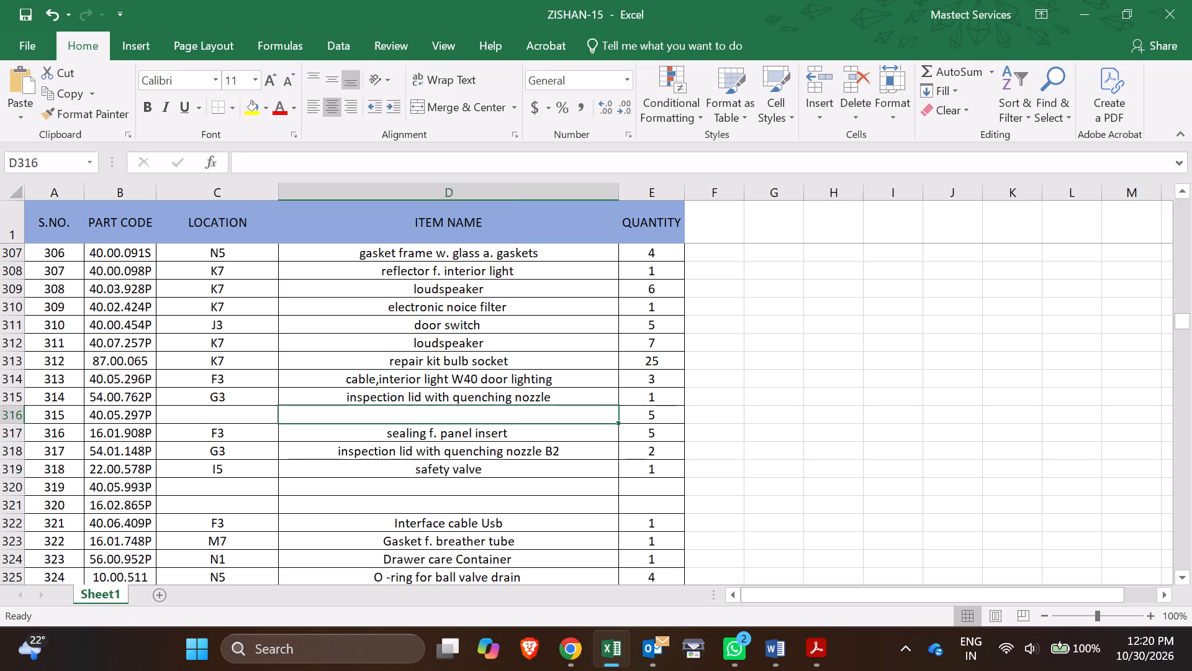
key(ctrl+s)
key(ctrl+s)
key(ctrl+s)
key(ctrl+s)
key(ctrl+s)
Enter "Cable, interior light" as the item name for part 40.05.297P and save the workbook.
text(Cable.)
key(BackSpace)
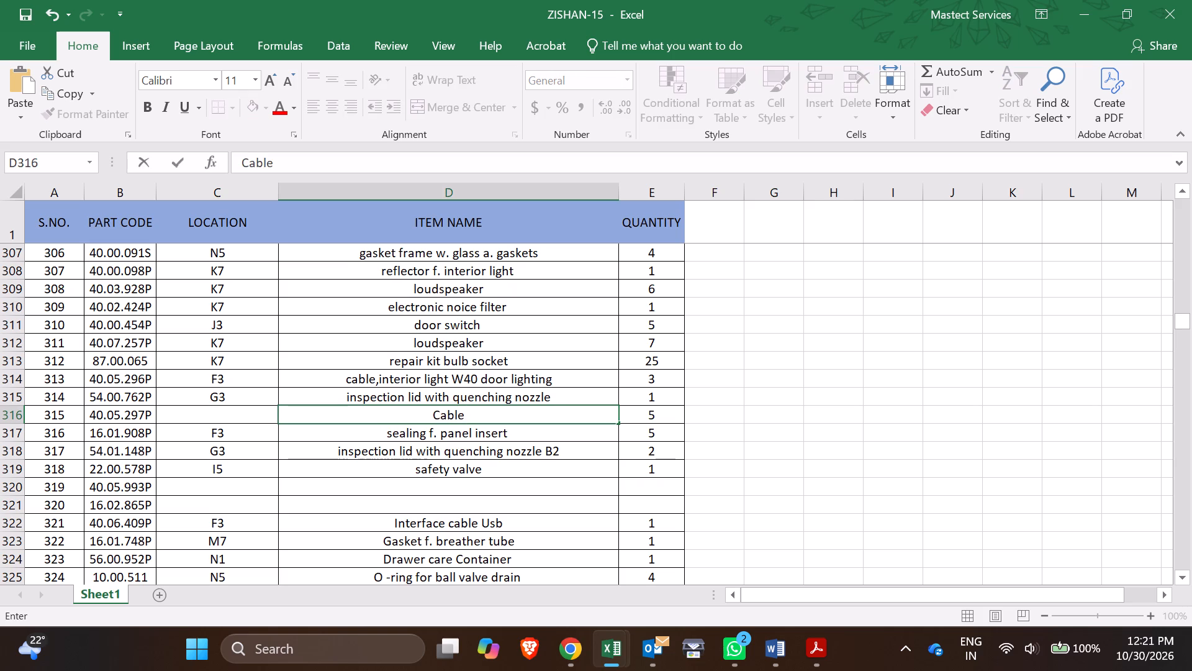
text(,)
key(space)
text(inte)
key(Return)
key(ctrl+s)
key(ctrl+s)
Set the location of part 40.05.297P to F3 and save the workbook.
key(Up)
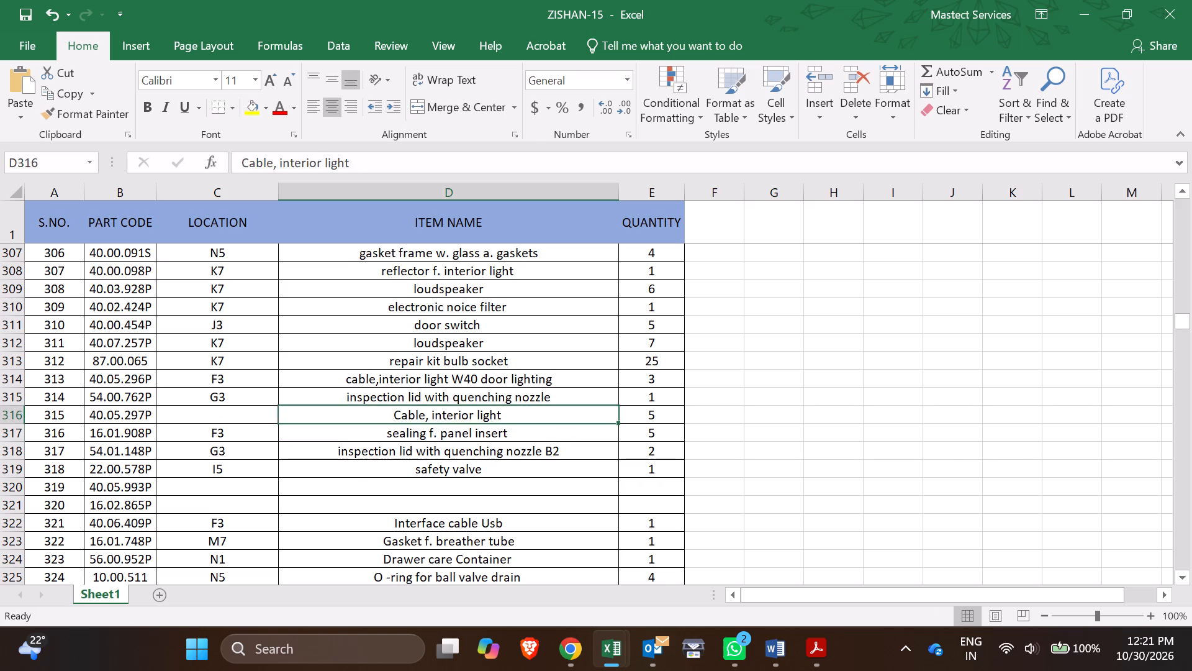
key(Left)
key(Left)
key(Right)
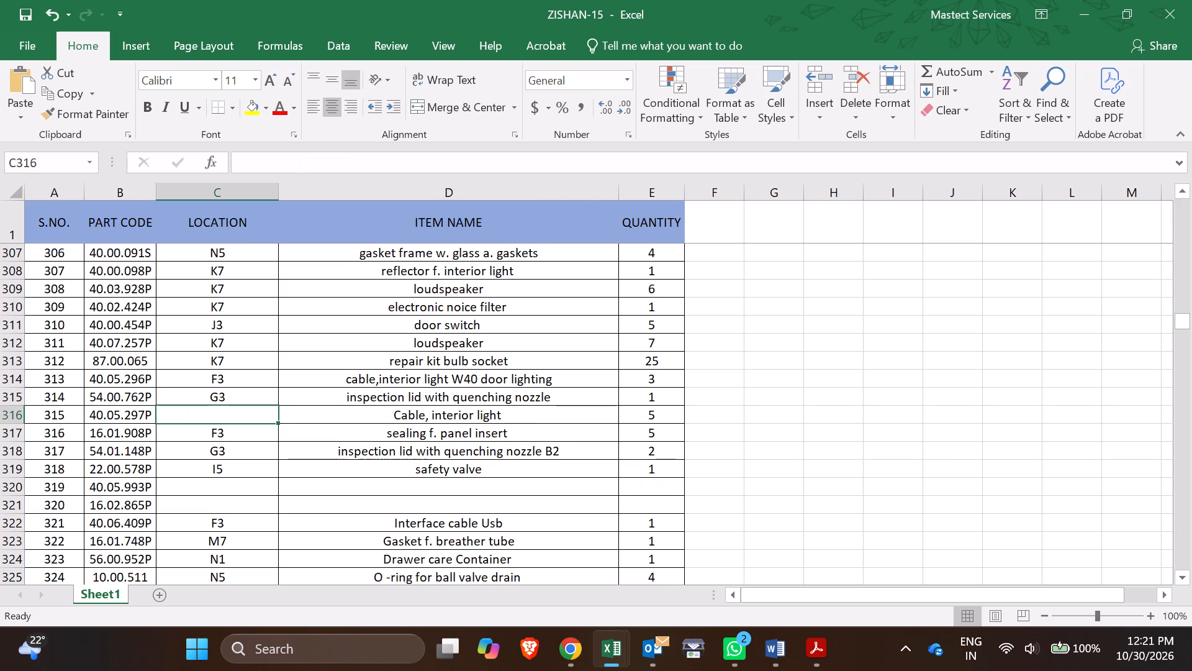
key(shift+f)
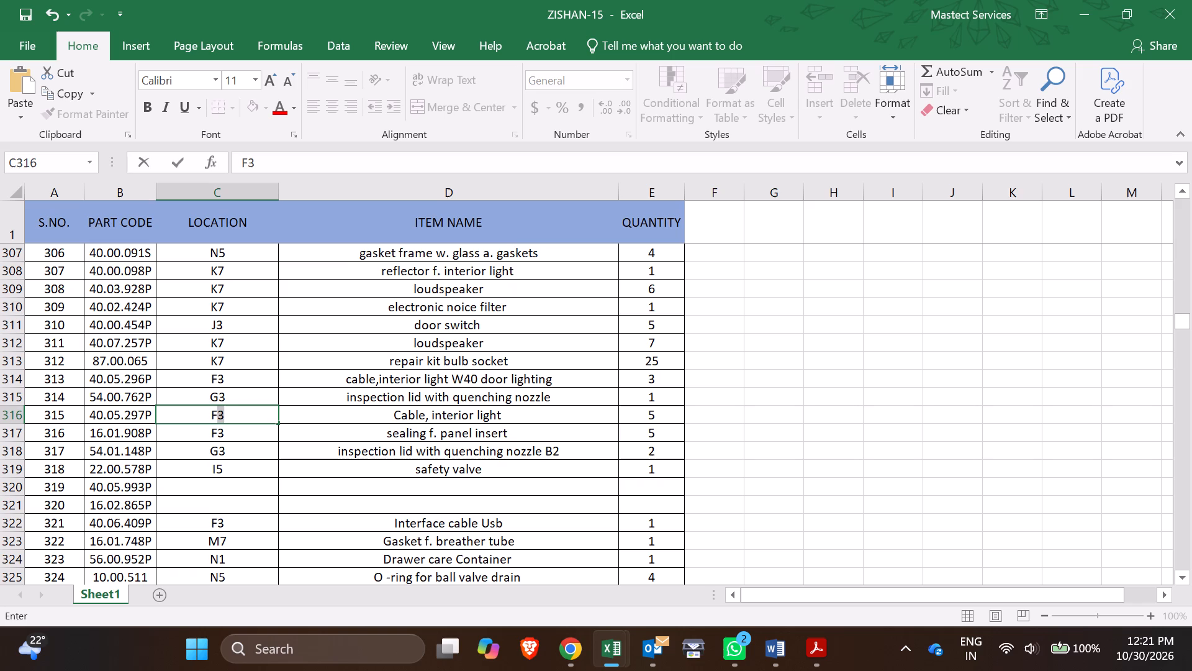
key(Return)
key(Up)
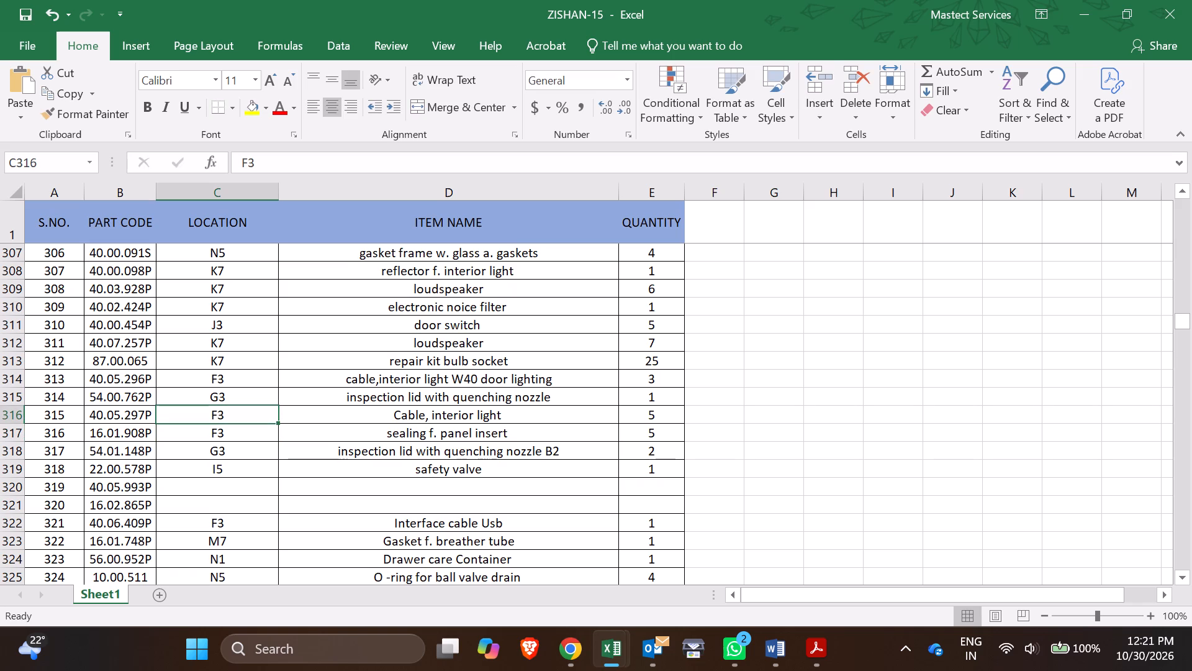
key(ctrl+s)
key(ctrl+s)
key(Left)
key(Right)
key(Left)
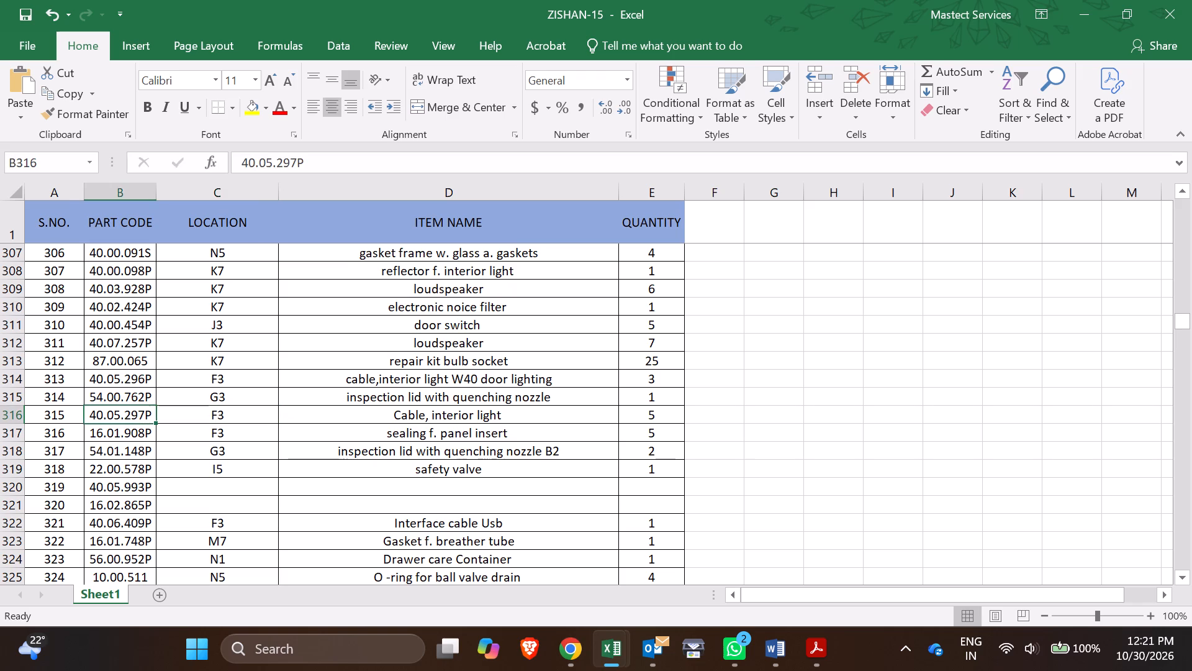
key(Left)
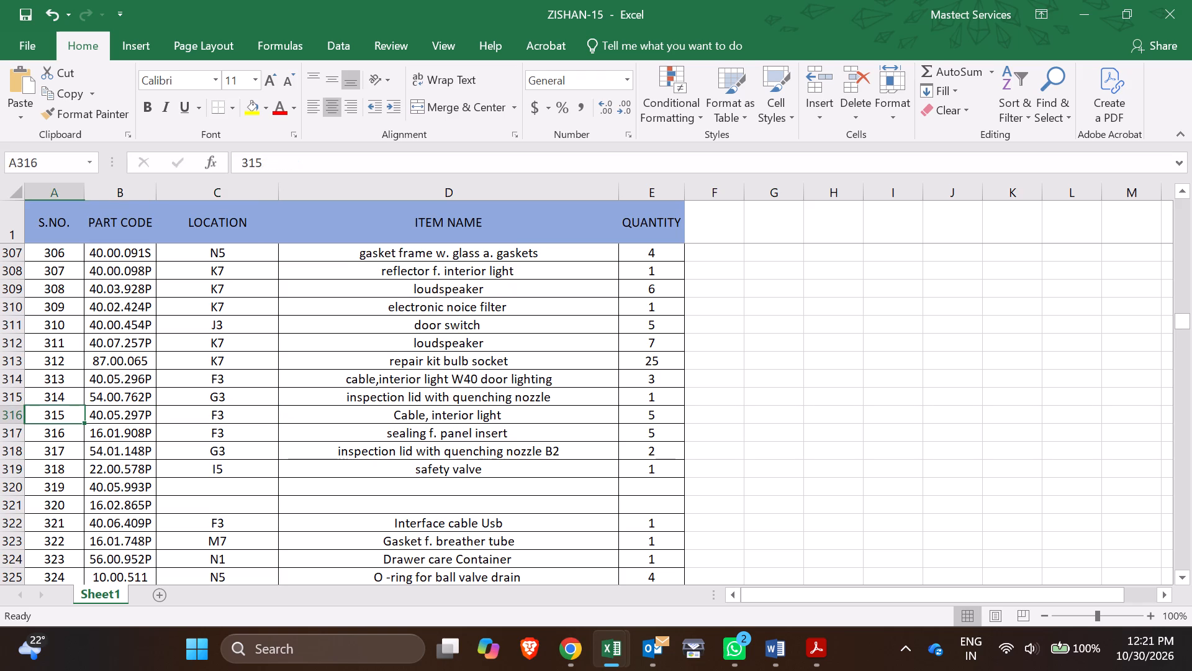
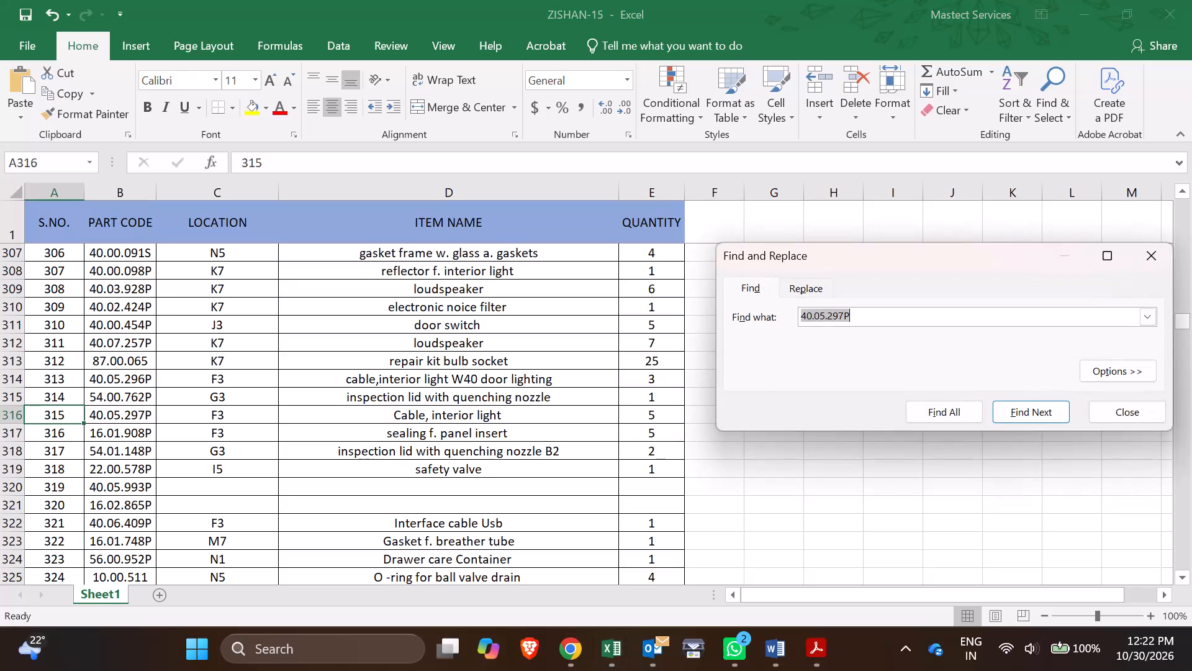
Find part code 52.00.047P in the stock sheet, set its quantity to 2, and save the workbook.
key(BackSpace)
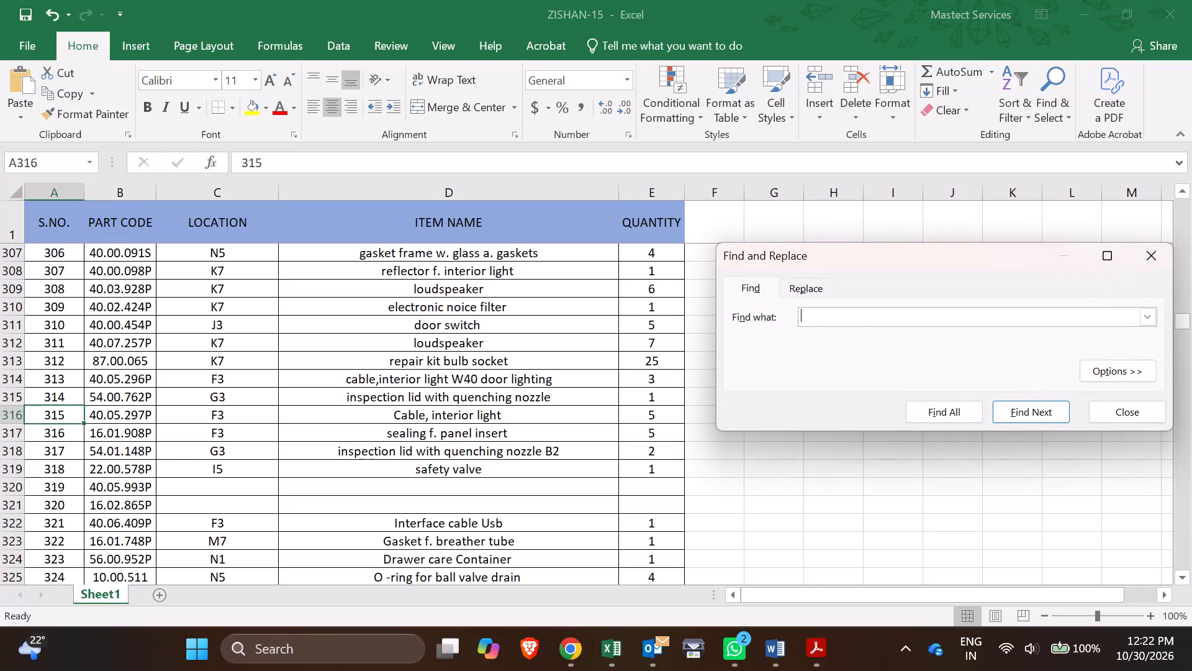
text(52.00.)
text(047P)
key(Return)
key(Return)
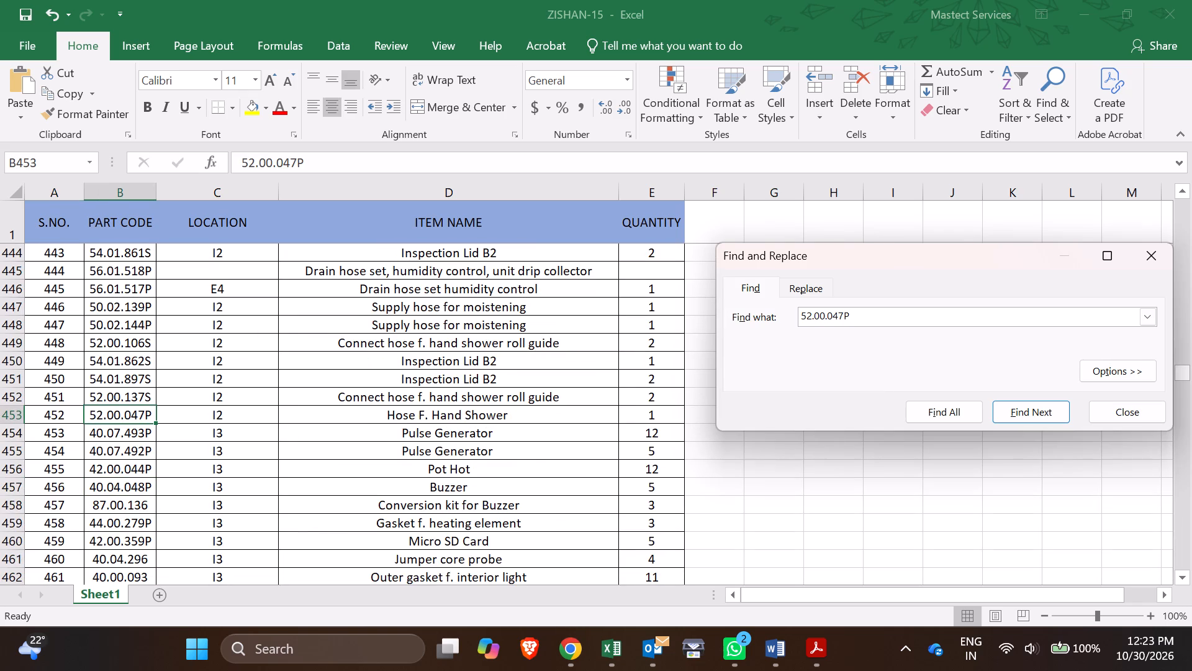
click(1165, 252)
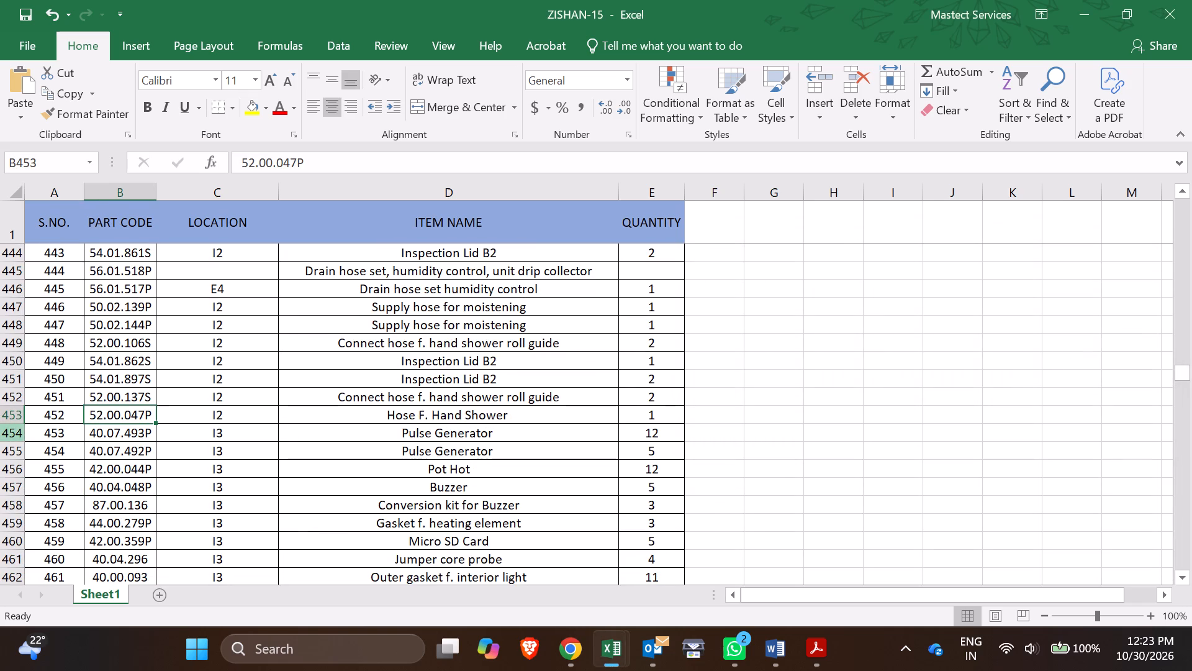
click(6, 413)
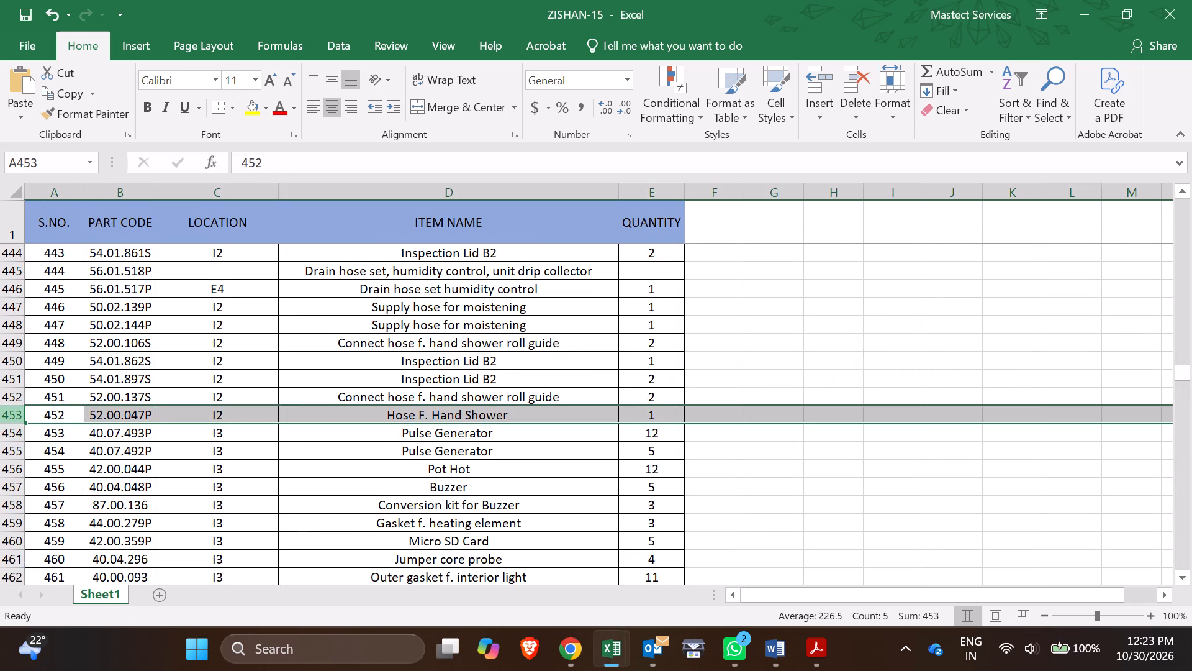
scroll(251, 439, right, 3)
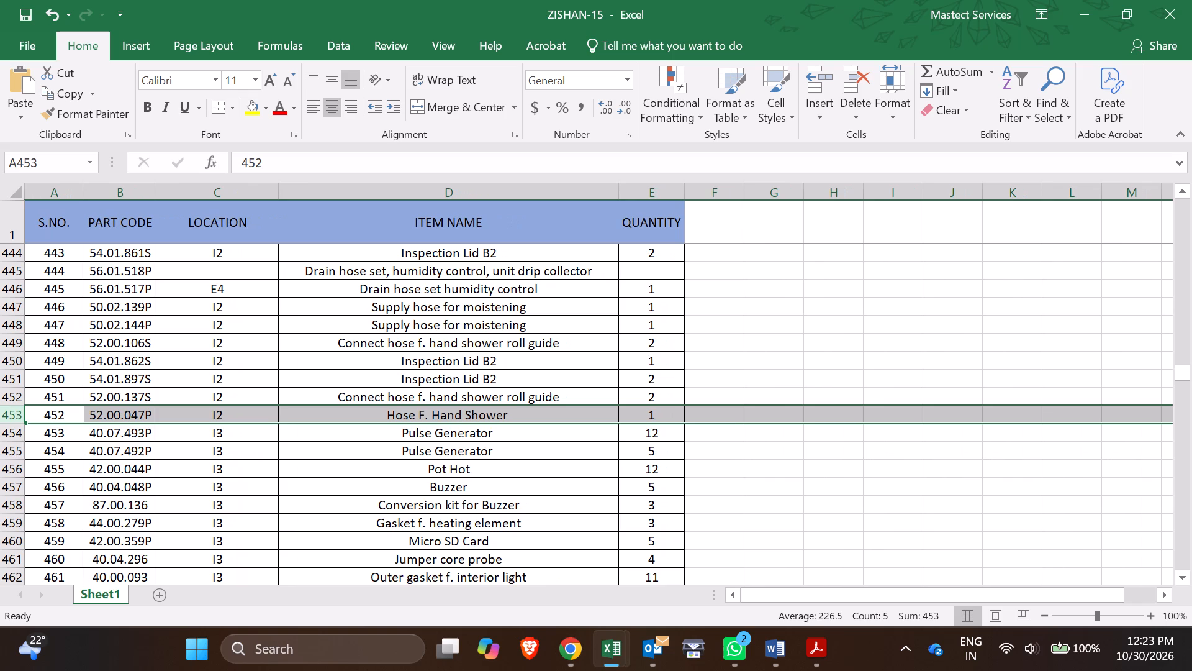
click(649, 419)
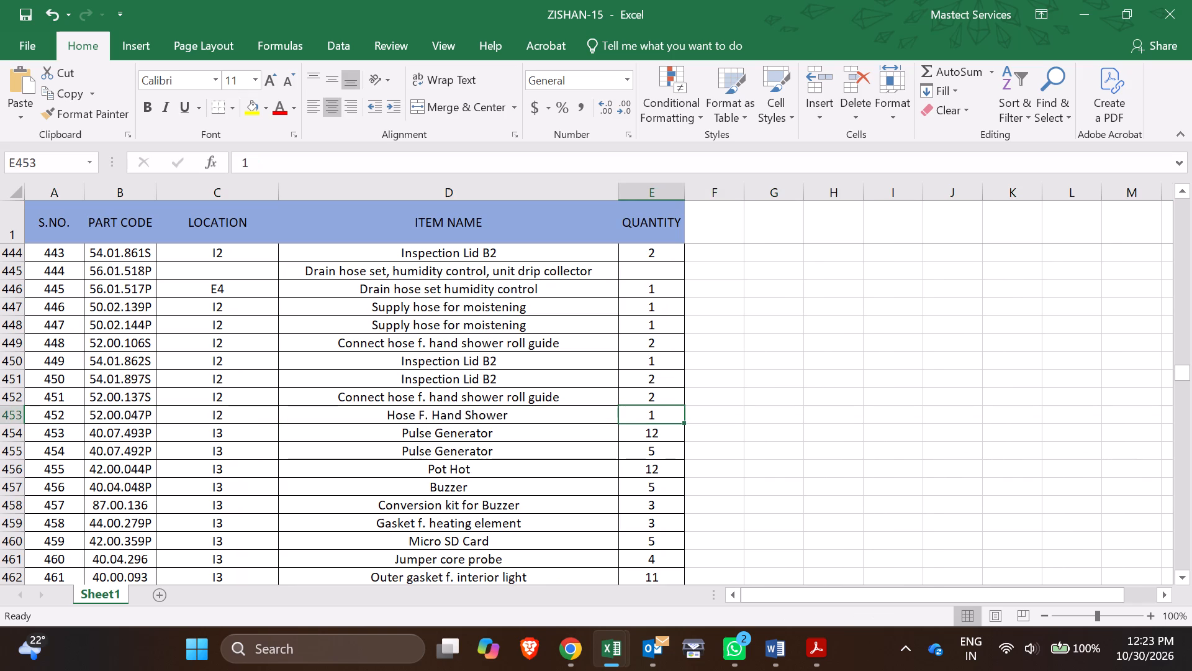
key(2)
key(Return)
key(Up)
key(Left)
key(ctrl+s)
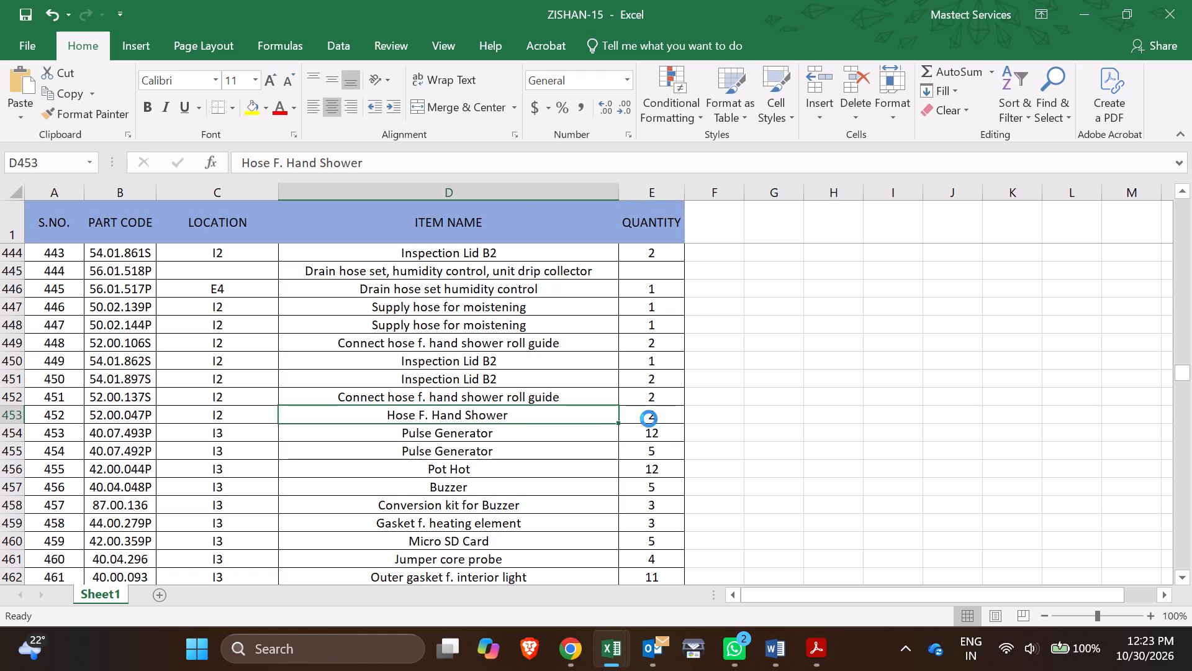
key(ctrl+s)
Select the location cell of part 52.00.047P.
key(Left)
key(Left)
key(Right)
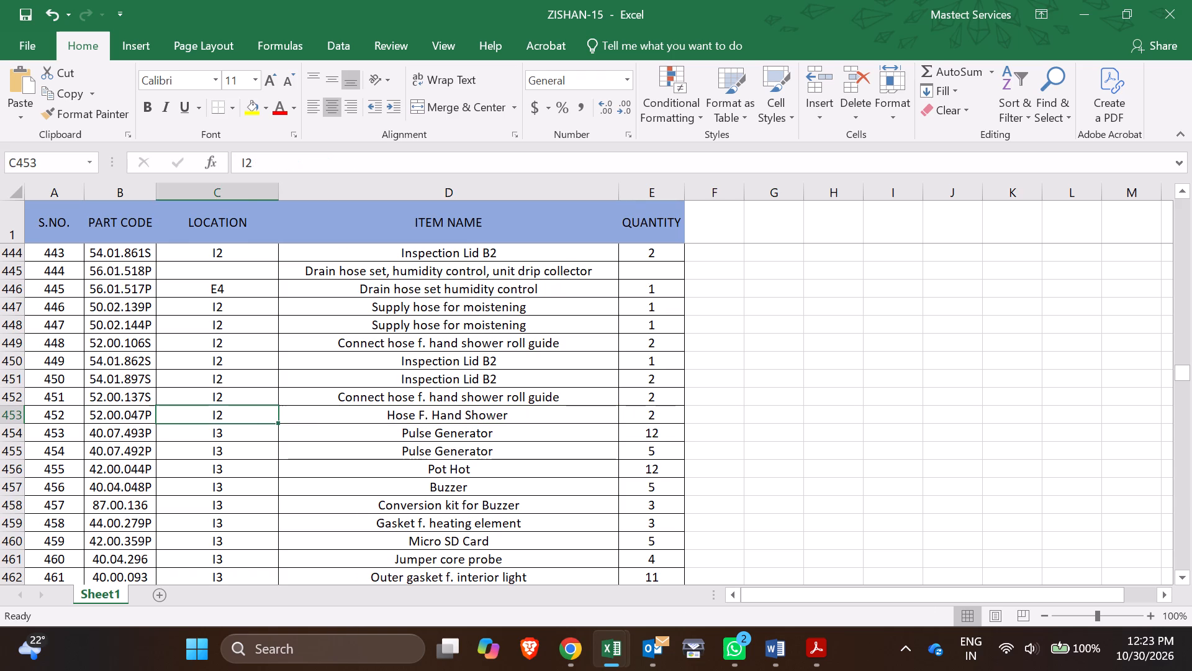
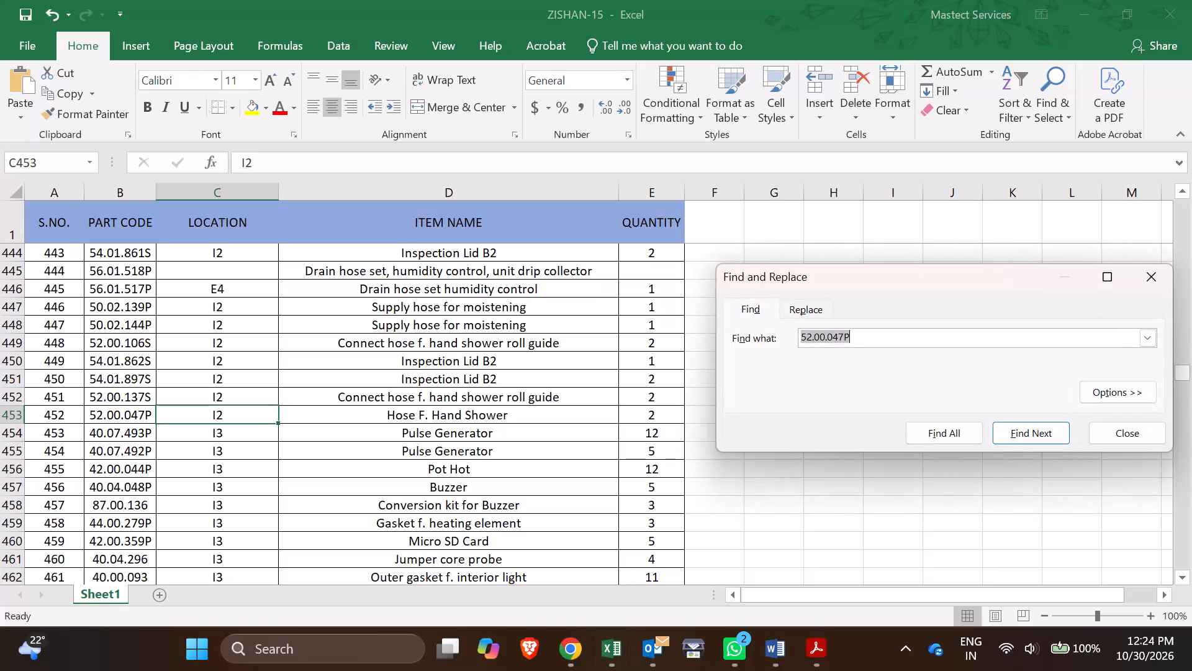
Find part code 74.01.125P in the stock sheet, set its quantity to a centred 2, and save the workbook.
key(BackSpace)
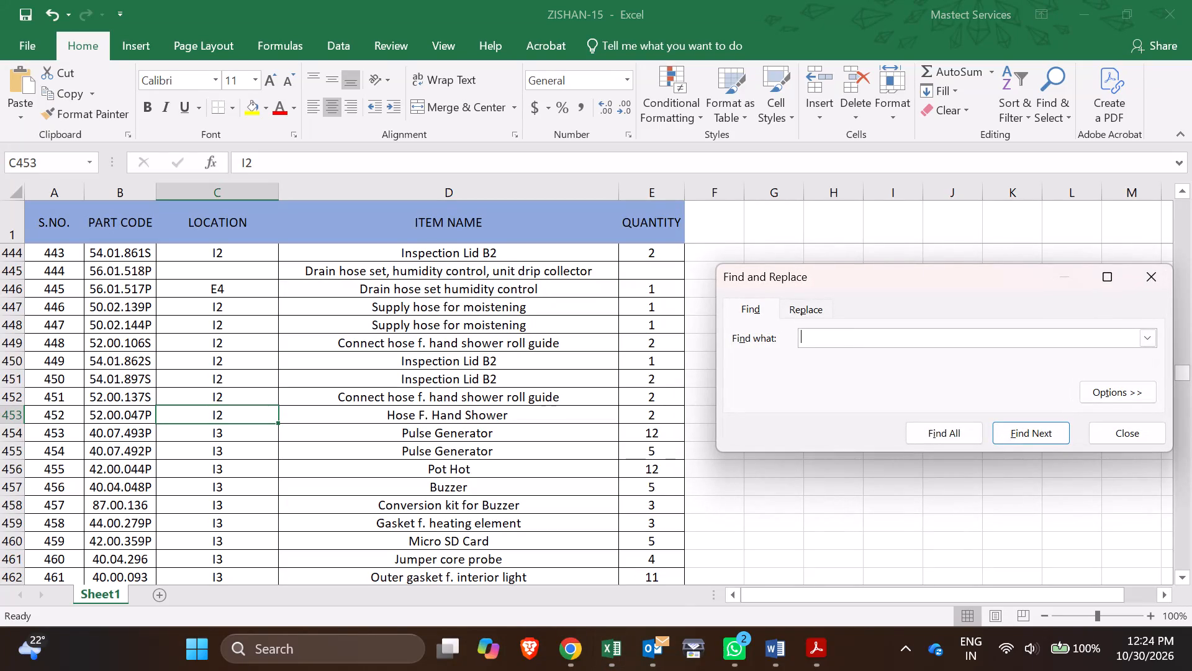
text(74.0)
text(1.)
text(125)
key(shift+p)
key(Return)
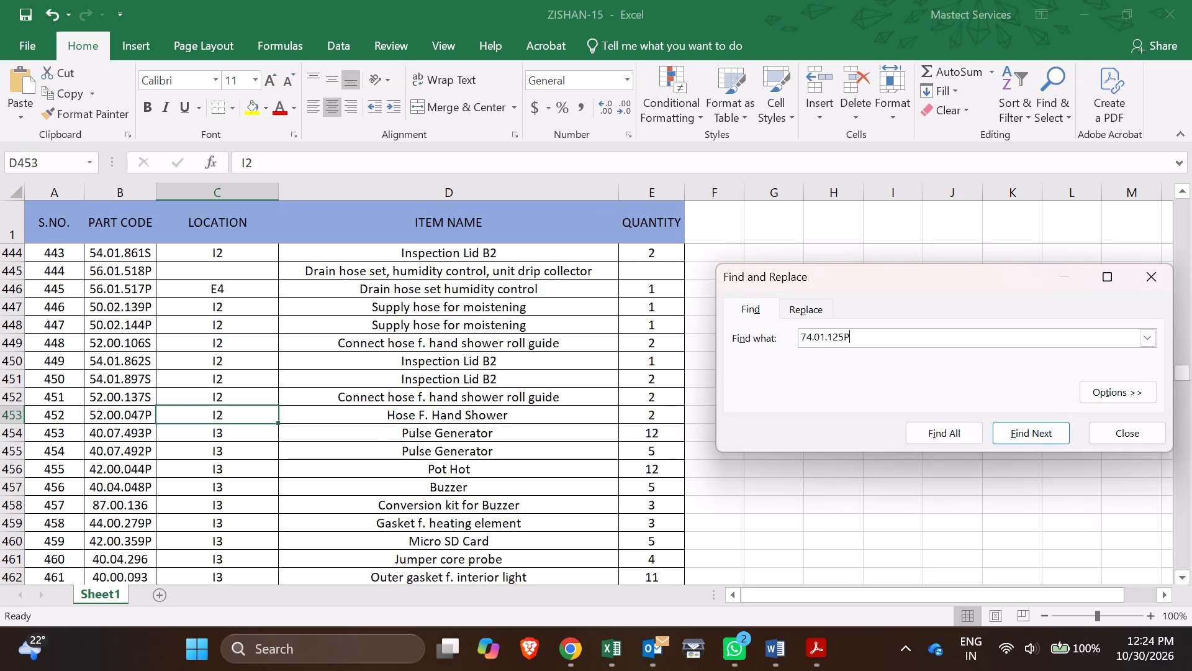
key(Return)
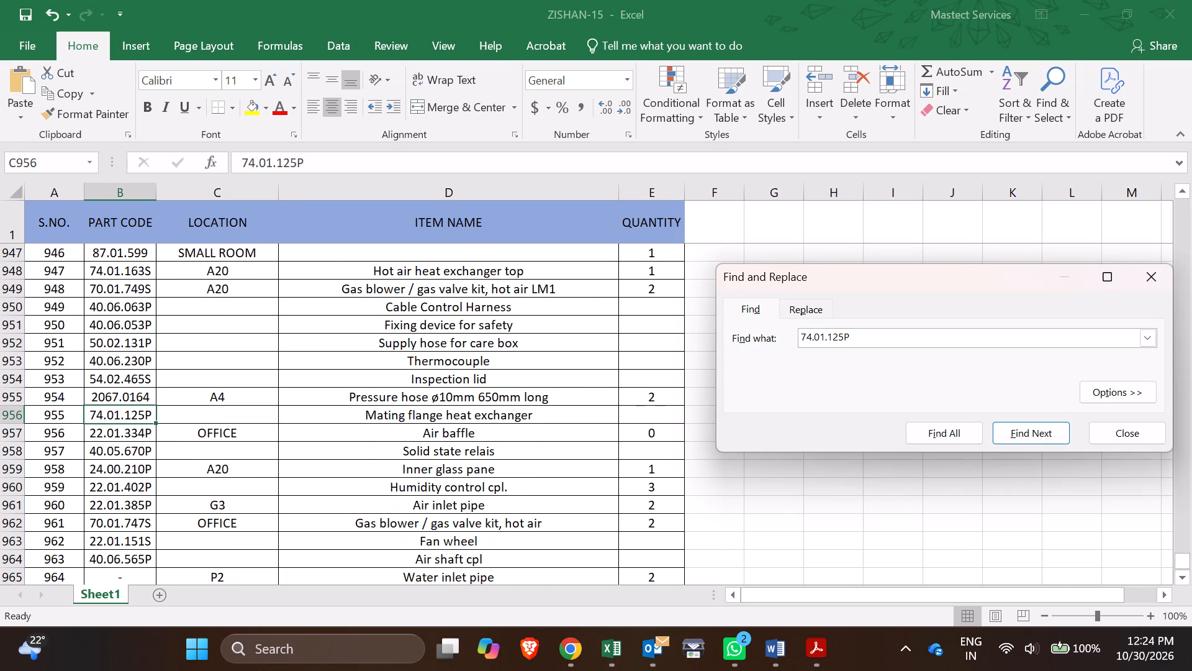
key(Return)
click(325, 414)
key(Right)
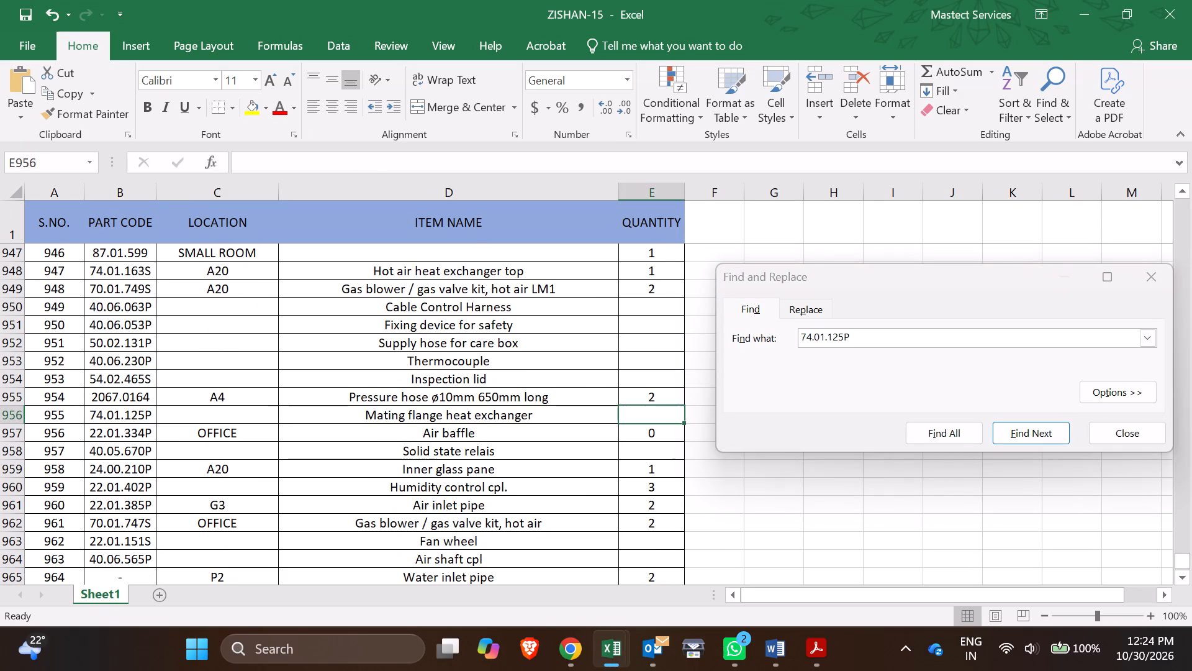
key(2)
key(Return)
key(Up)
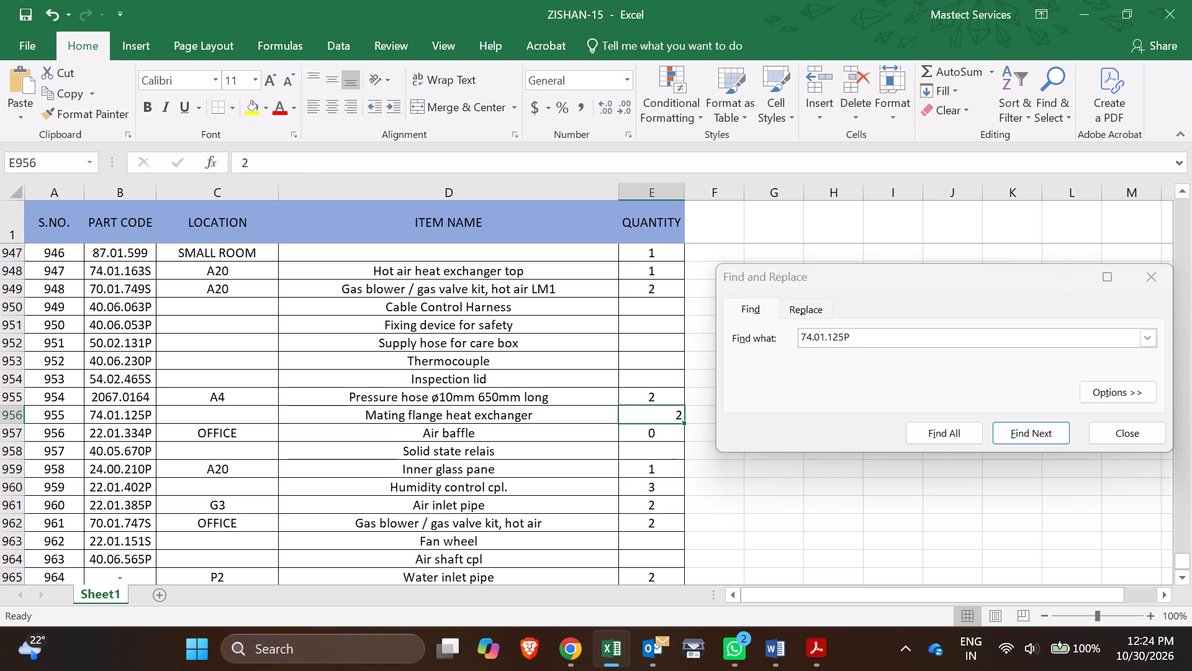
click(333, 112)
key(Left)
key(Left)
key(ctrl+s)
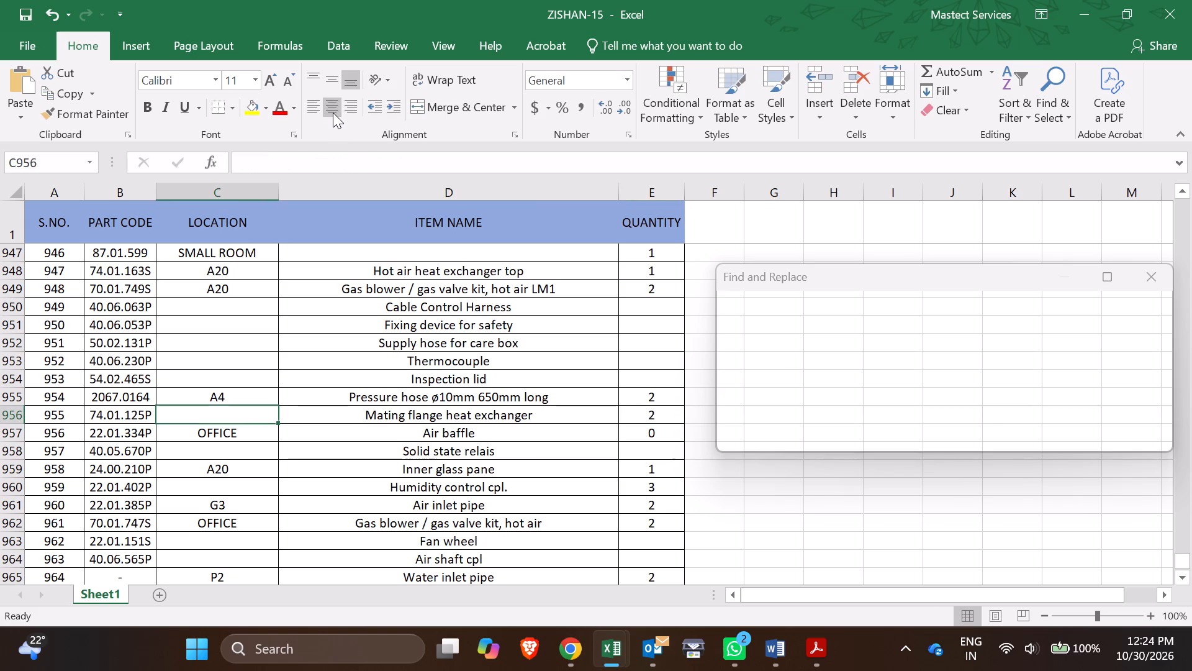
click(1162, 274)
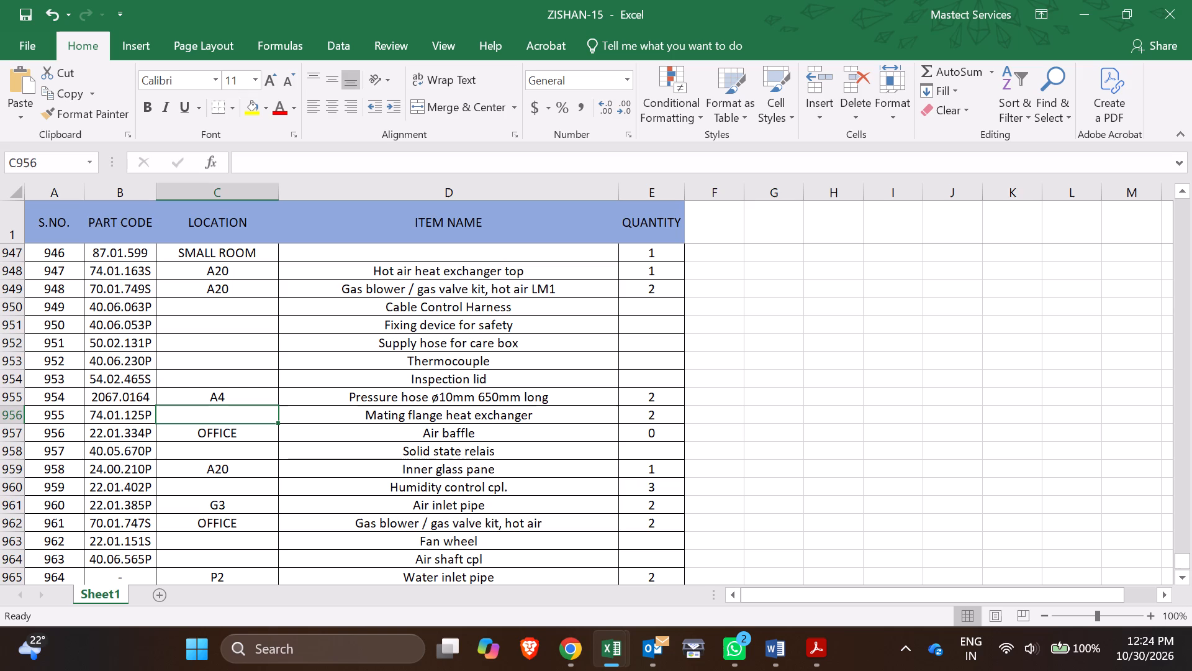
Set the location of part 74.01.125P to I3, centre it in the cell, and save the workbook.
text(I3)
key(Return)
key(Up)
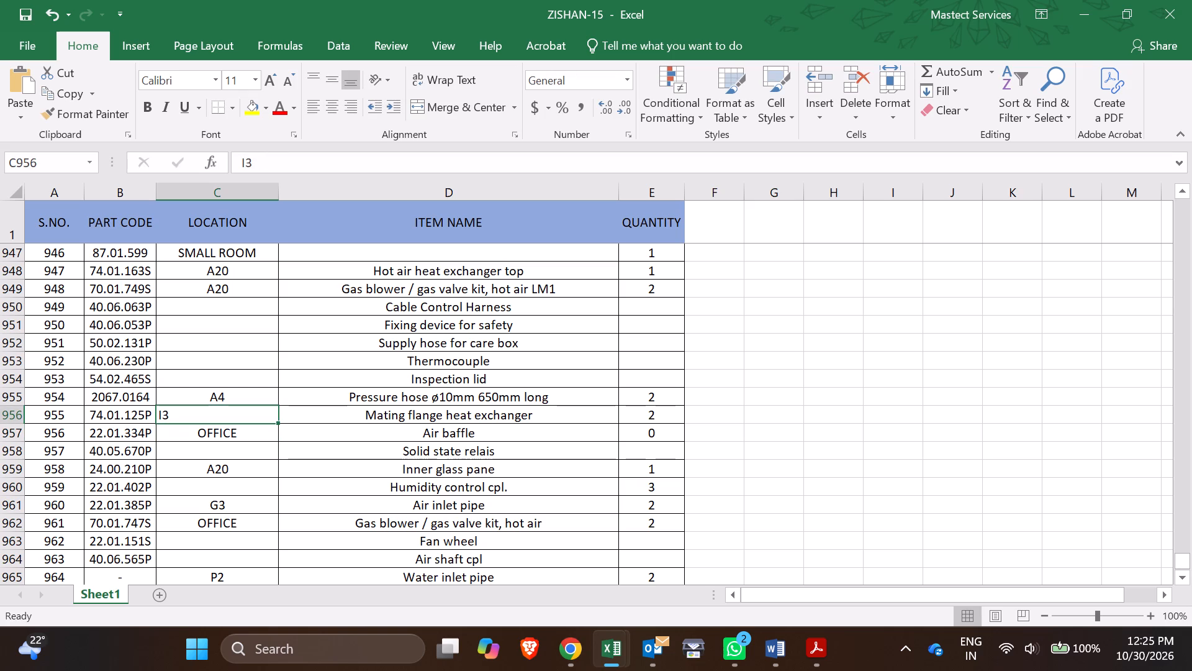
click(336, 107)
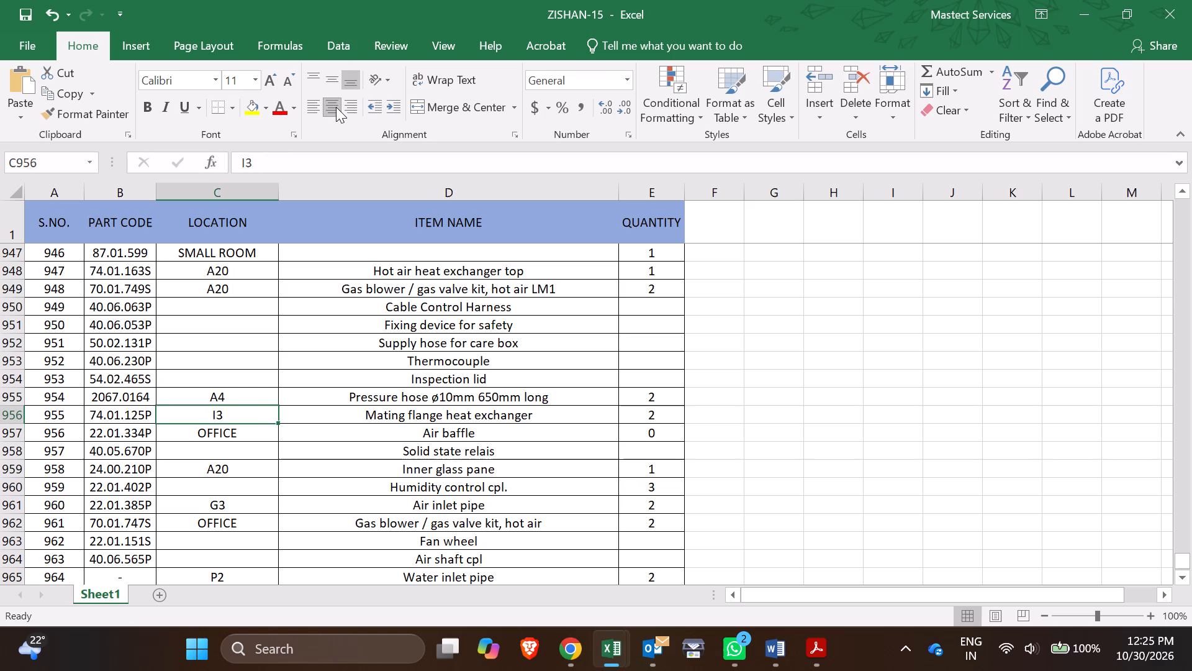
key(Right)
key(Right)
key(ctrl+s)
key(ctrl+s)
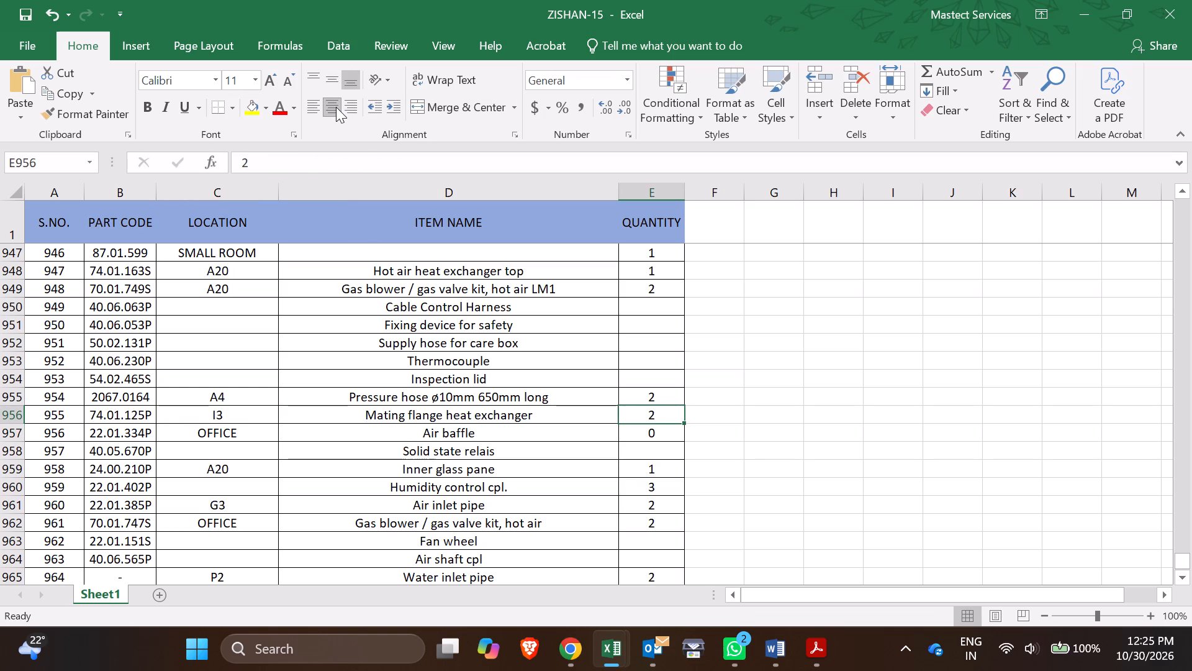
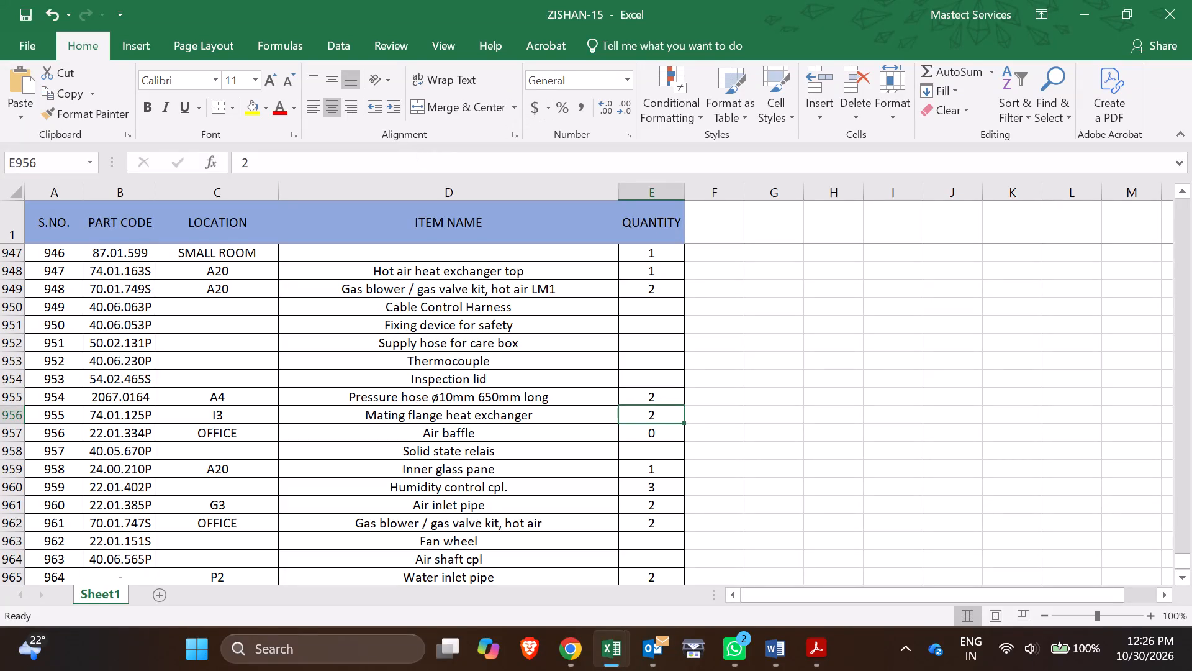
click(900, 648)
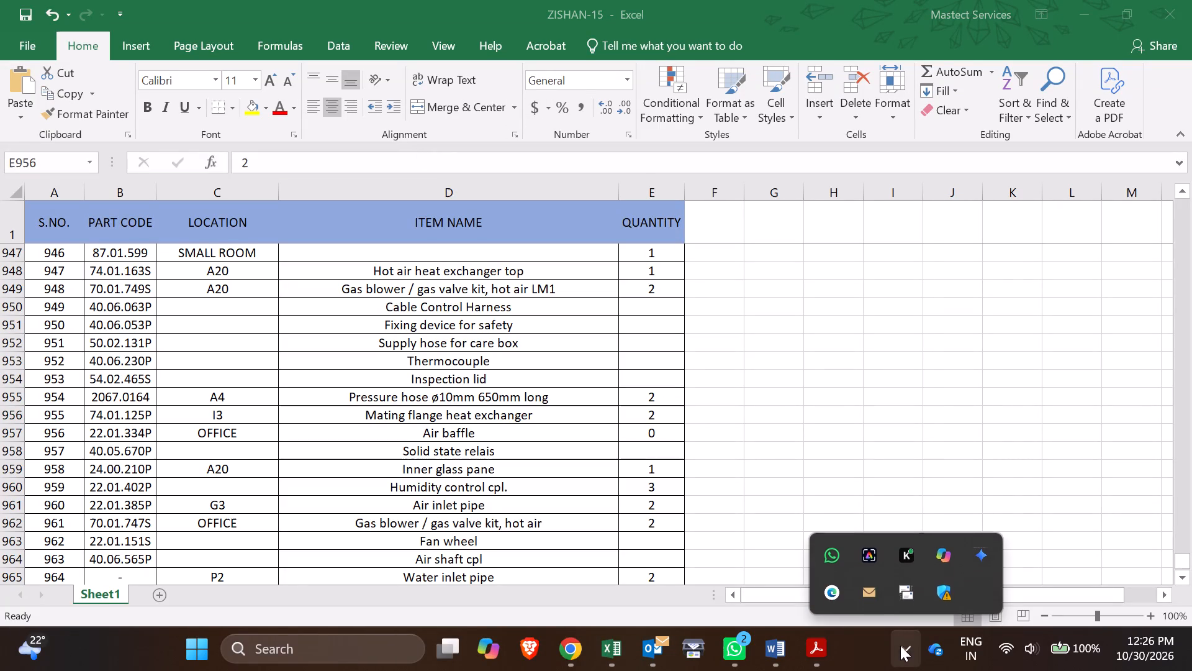
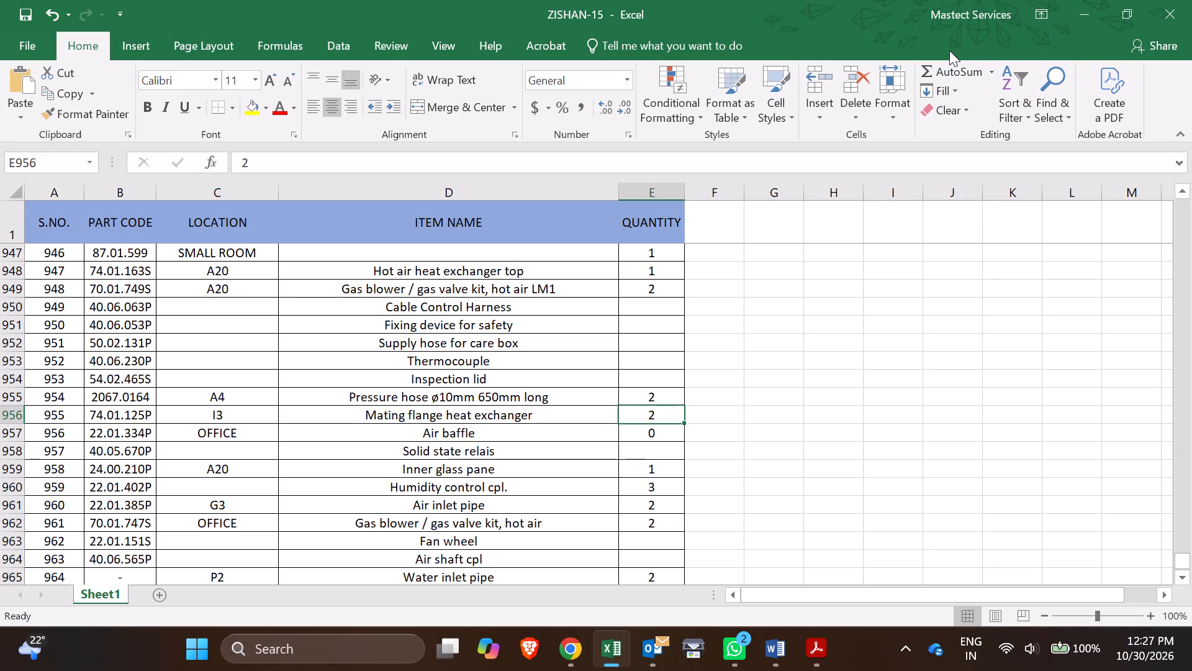
Find part code 40.02.424P in the stock sheet and set its quantity to 2.
key(ctrl+f)
key(BackSpace)
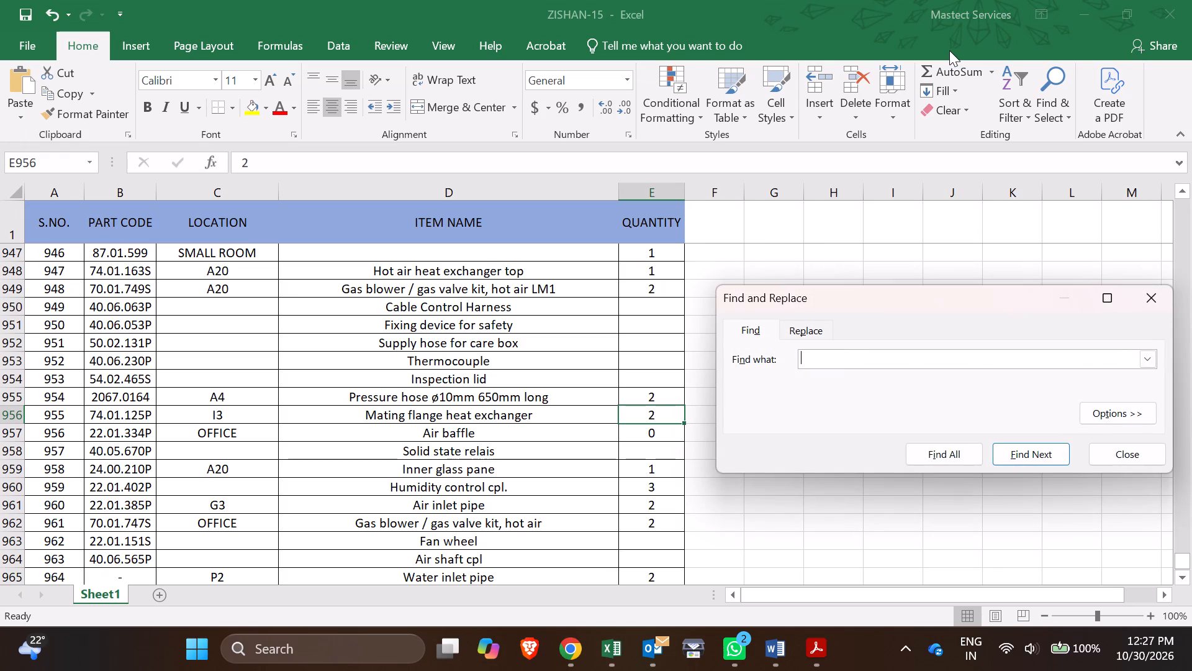
text(40.02.)
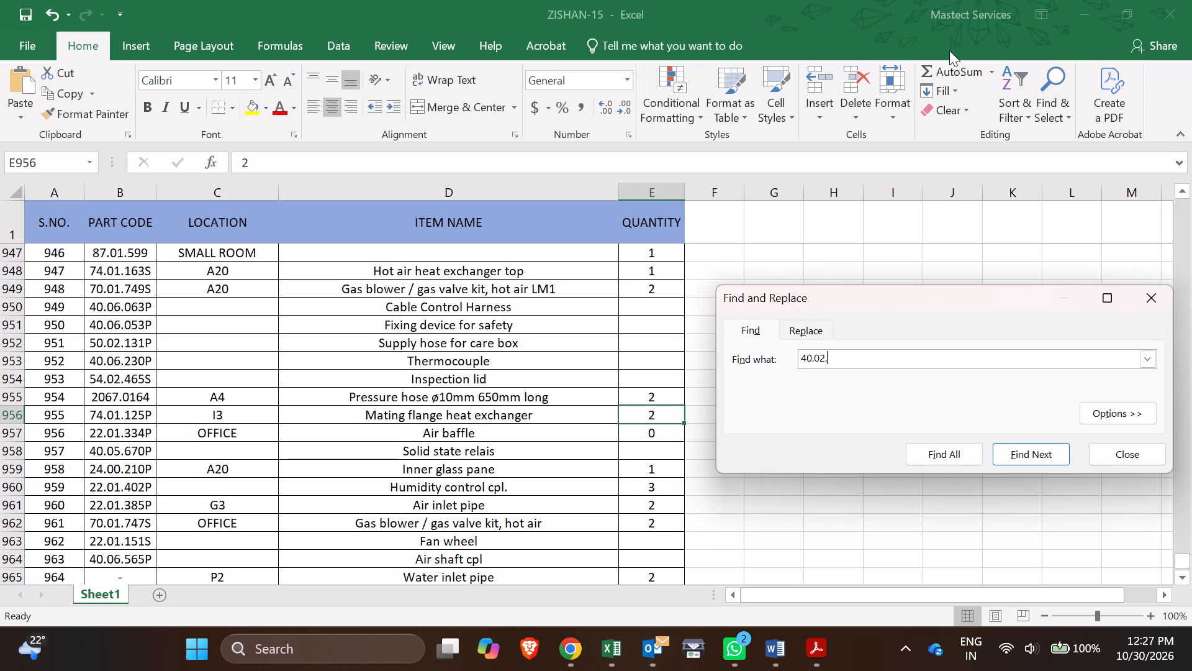
text(424)
key(shift+p)
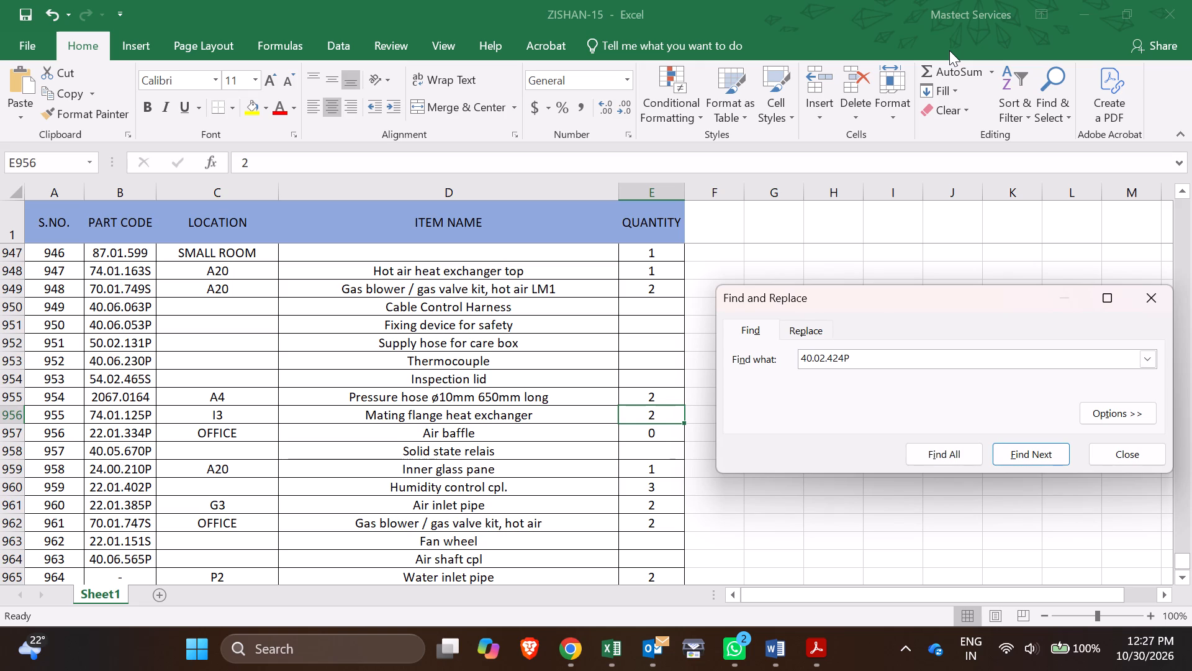
key(Return)
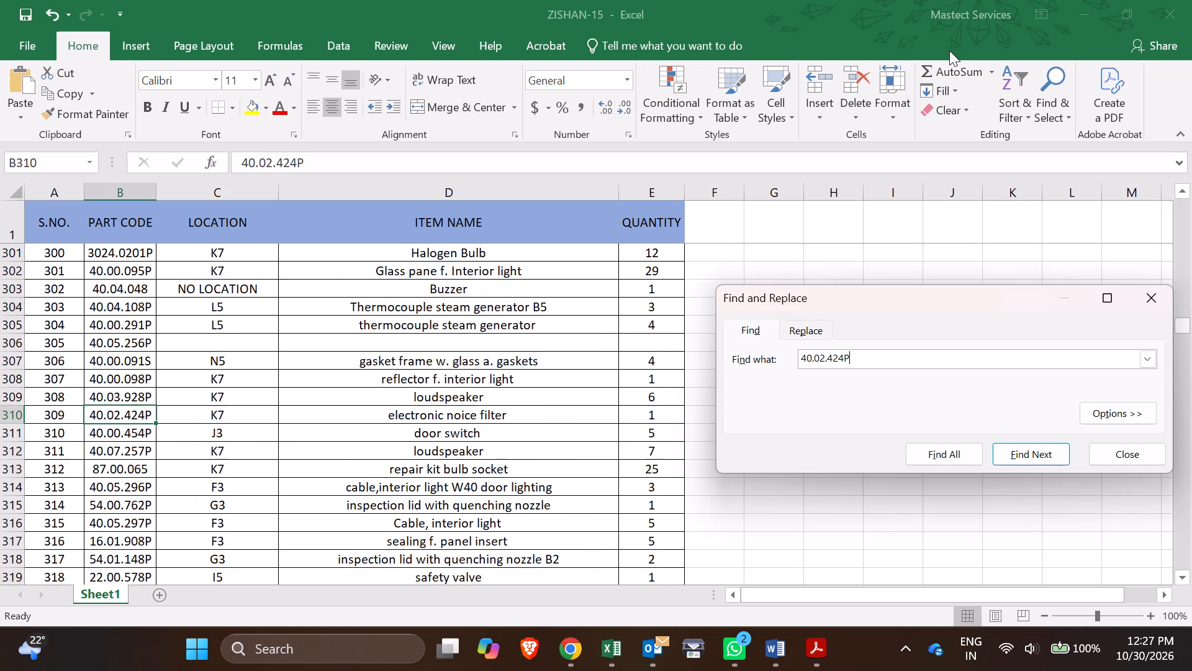
key(Return)
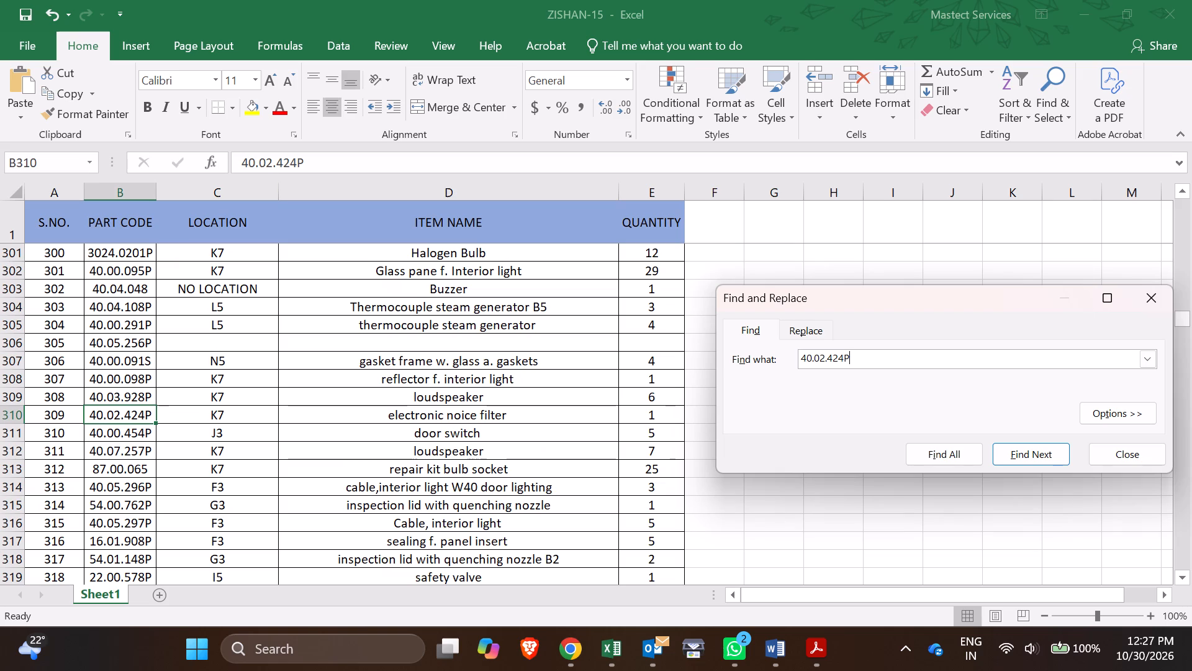
click(207, 414)
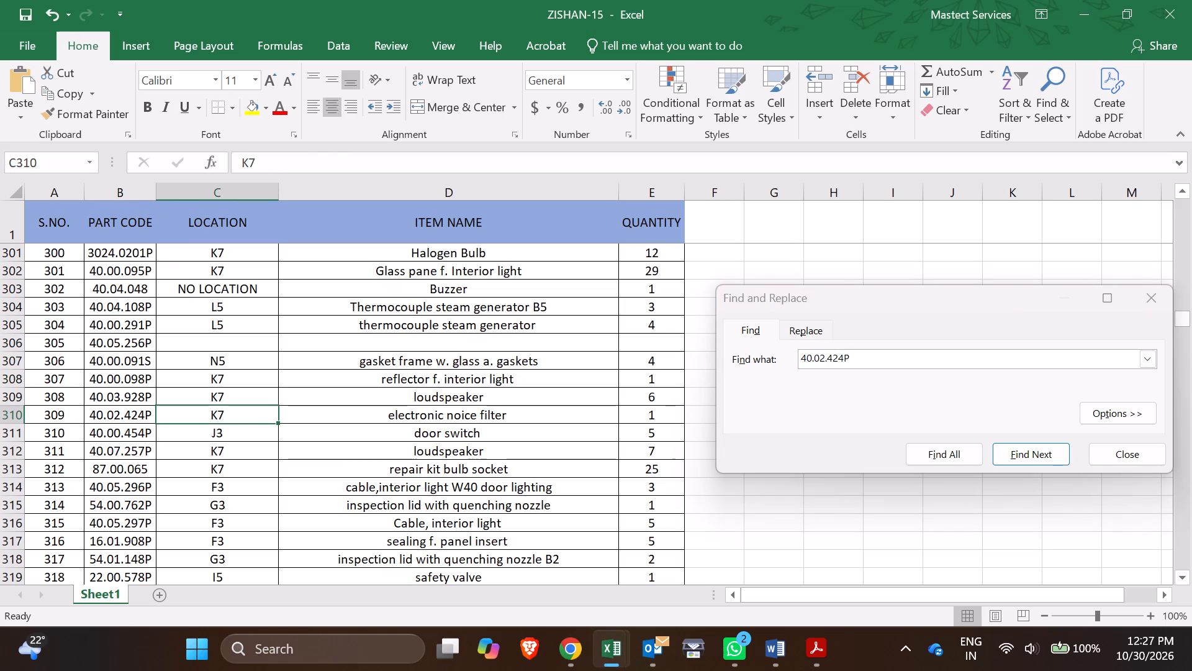
key(Right)
key(Right)
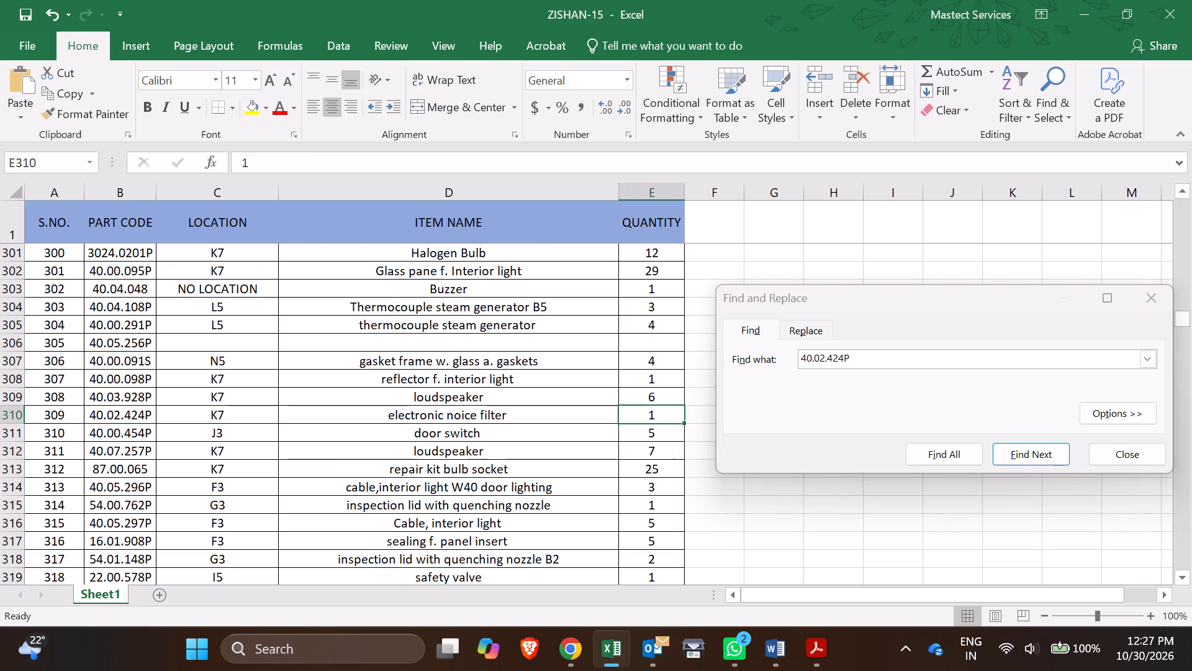
key(2)
key(Return)
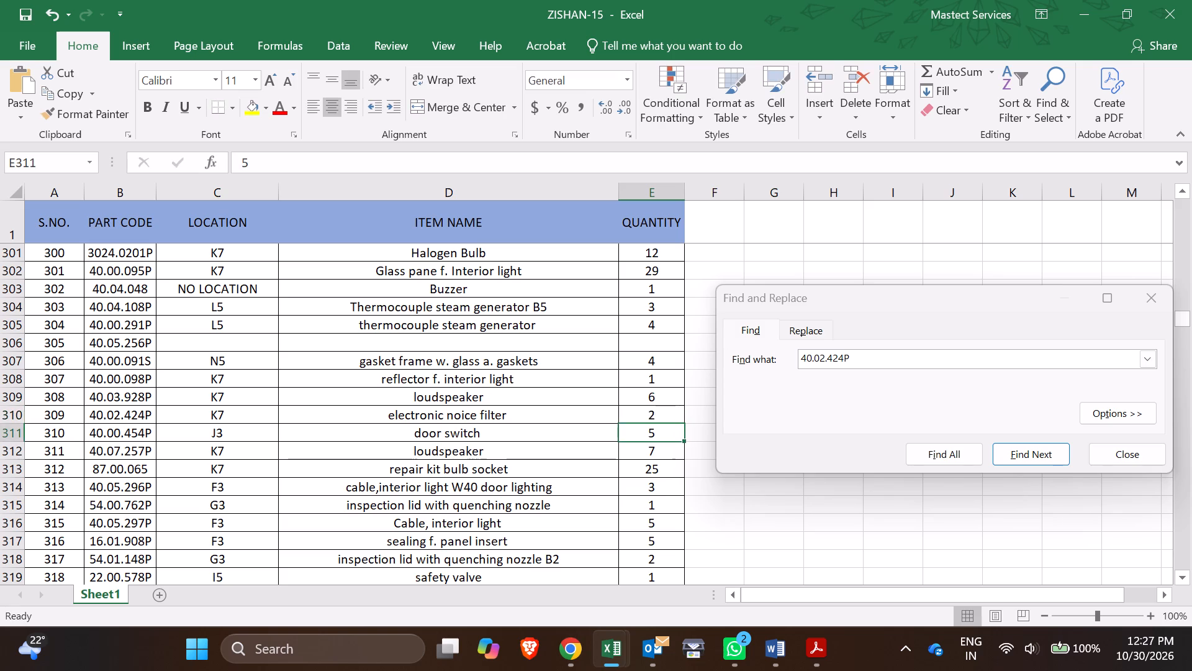
key(Up)
key(Left)
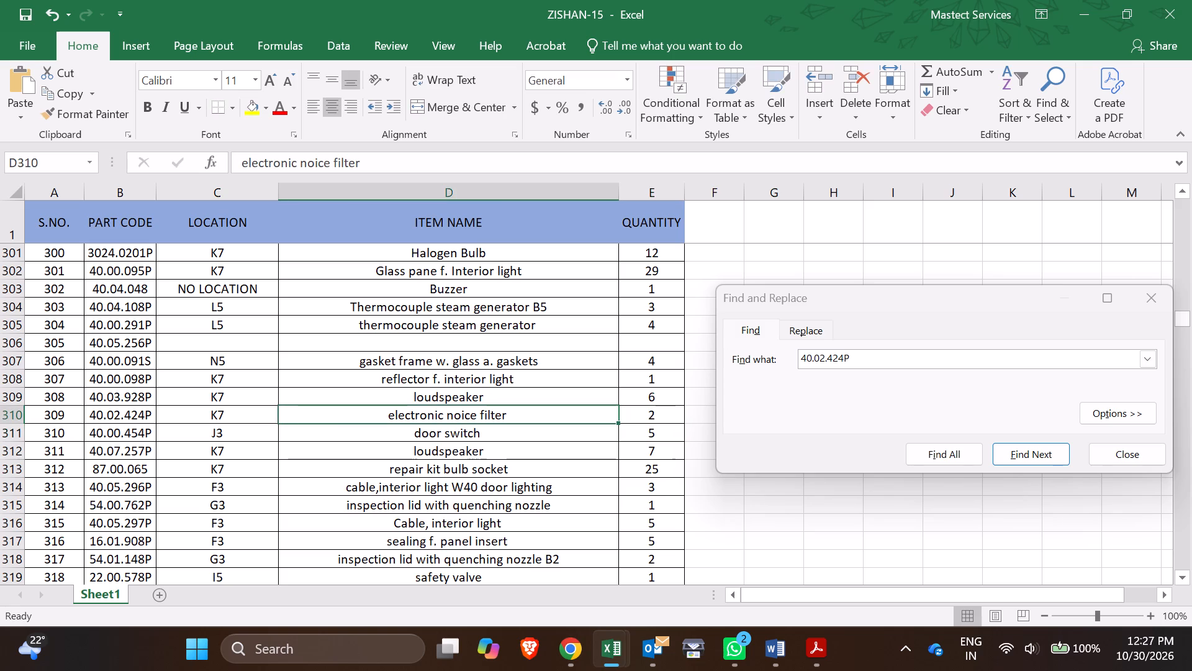
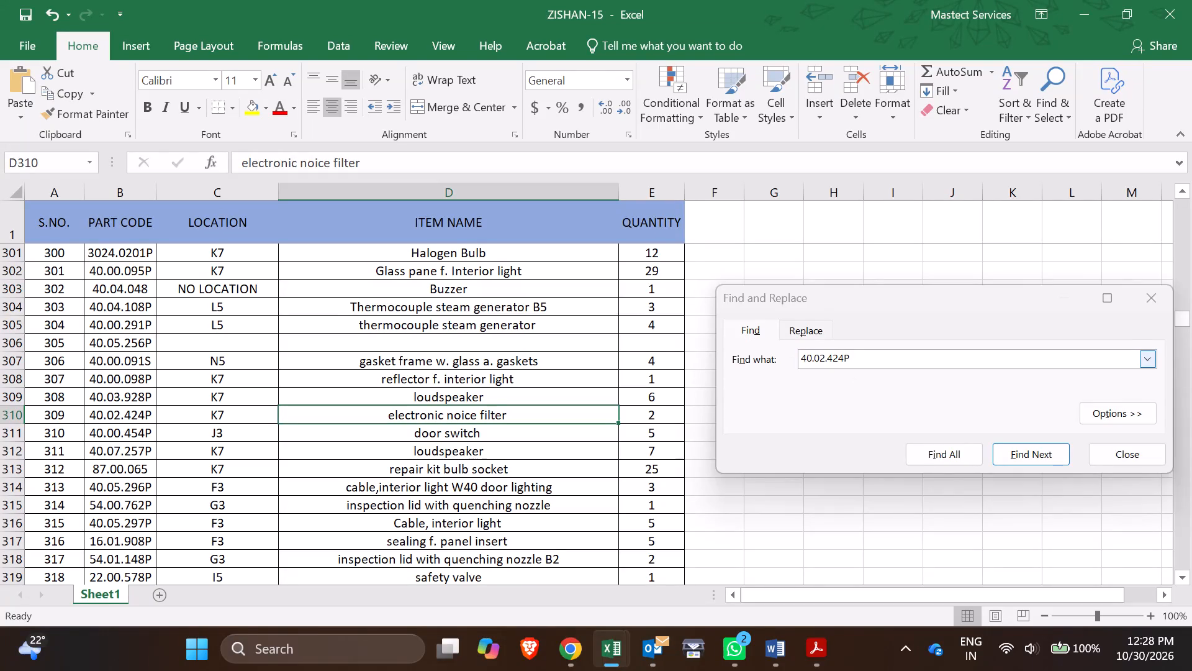
Find part code 50.02.144P in the stock sheet and set its quantity to 3.
double_click(885, 357)
key(BackSpace)
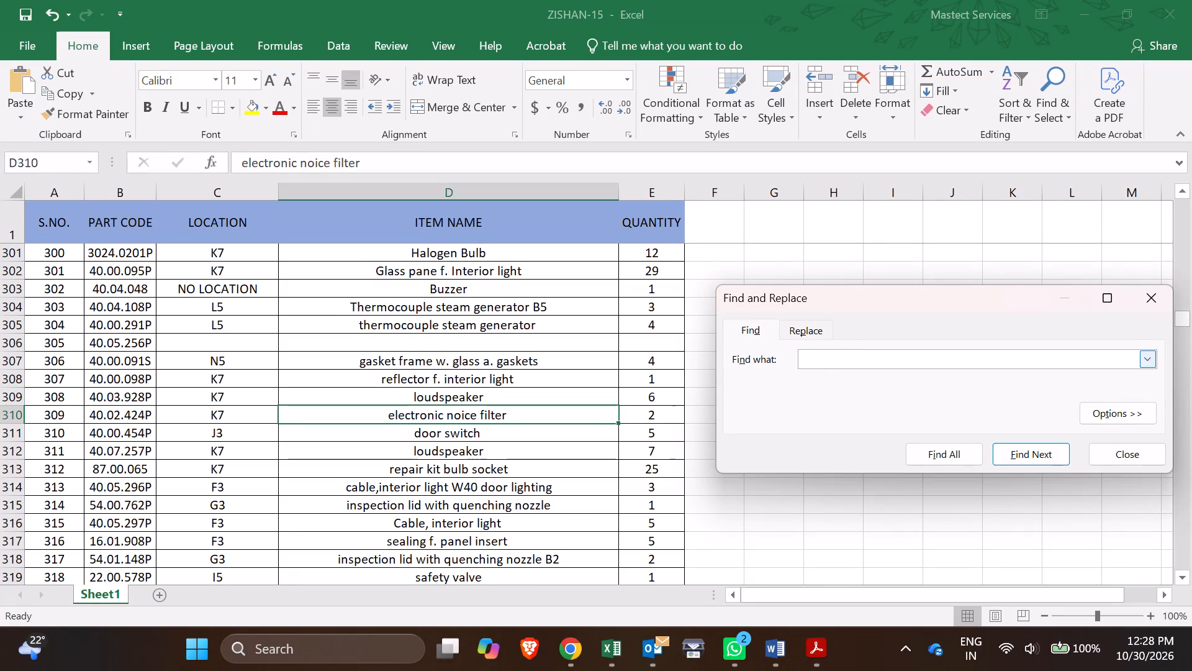
text(50.02.)
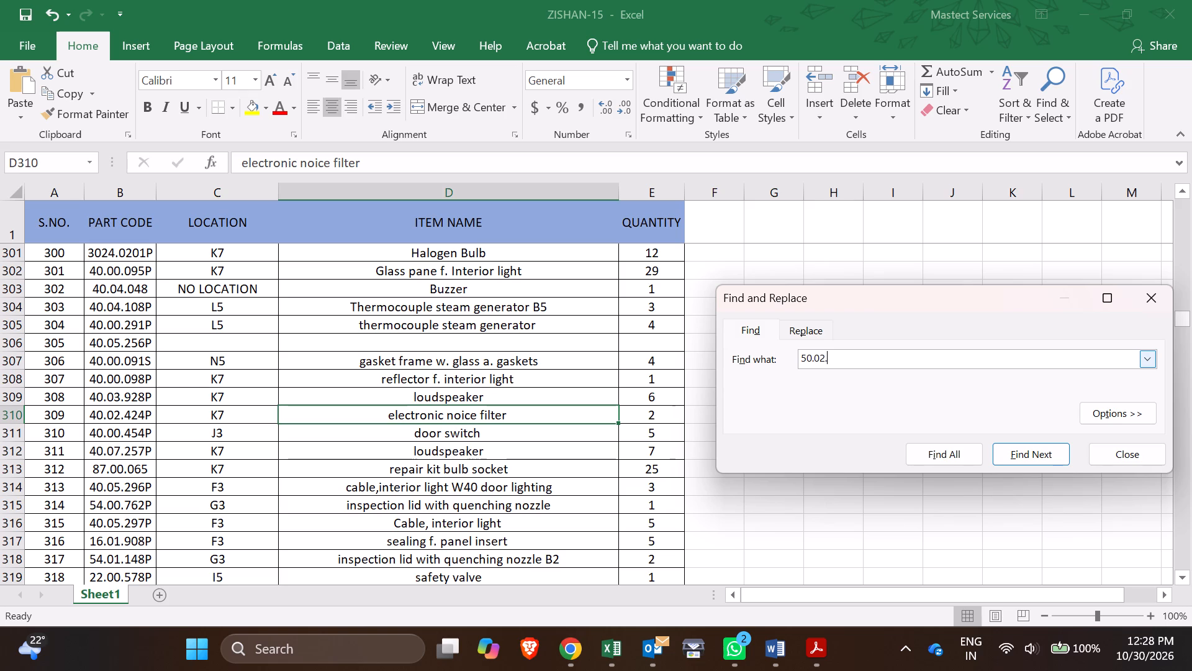
text(144P)
key(Return)
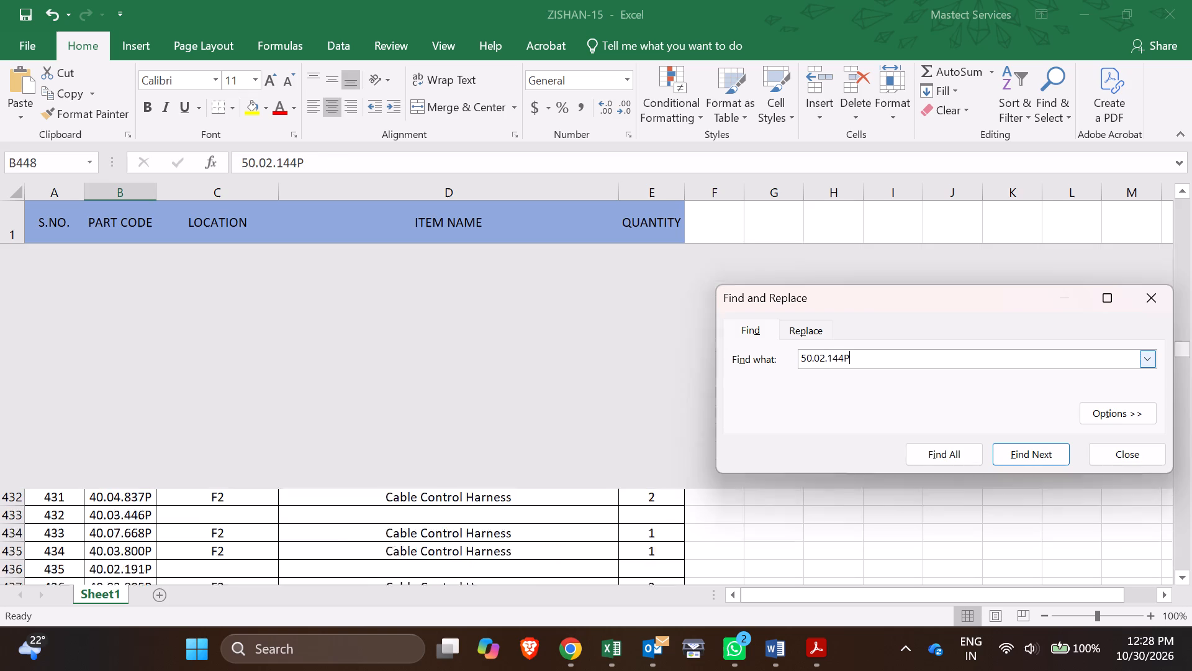
key(Return)
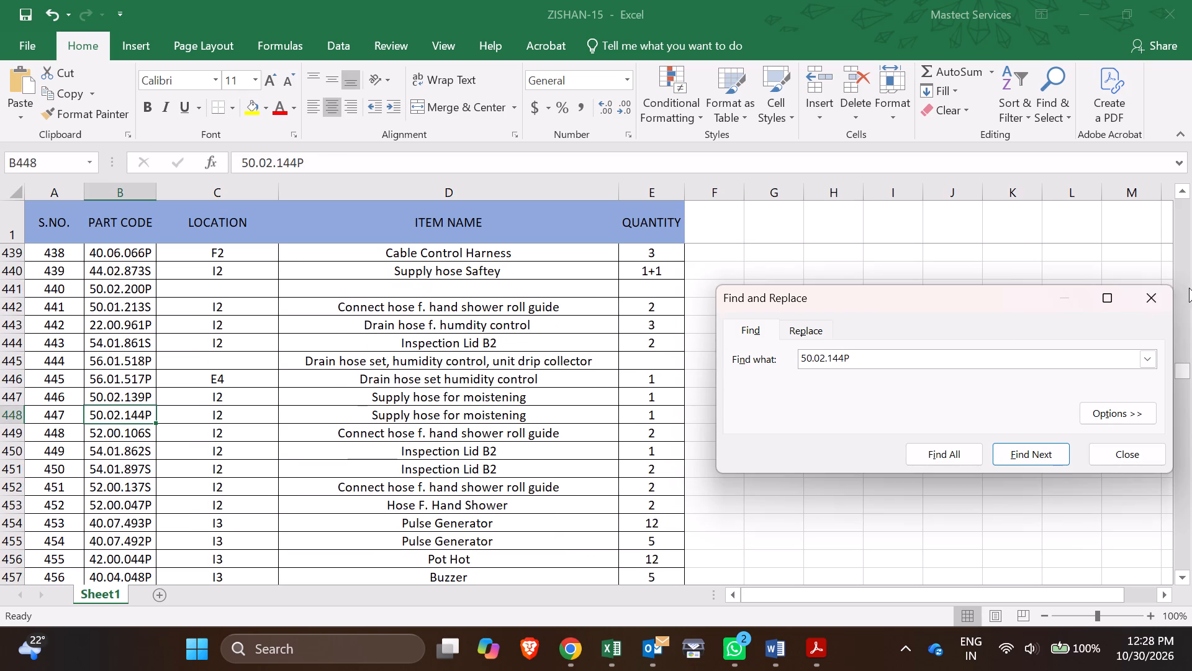
click(1164, 293)
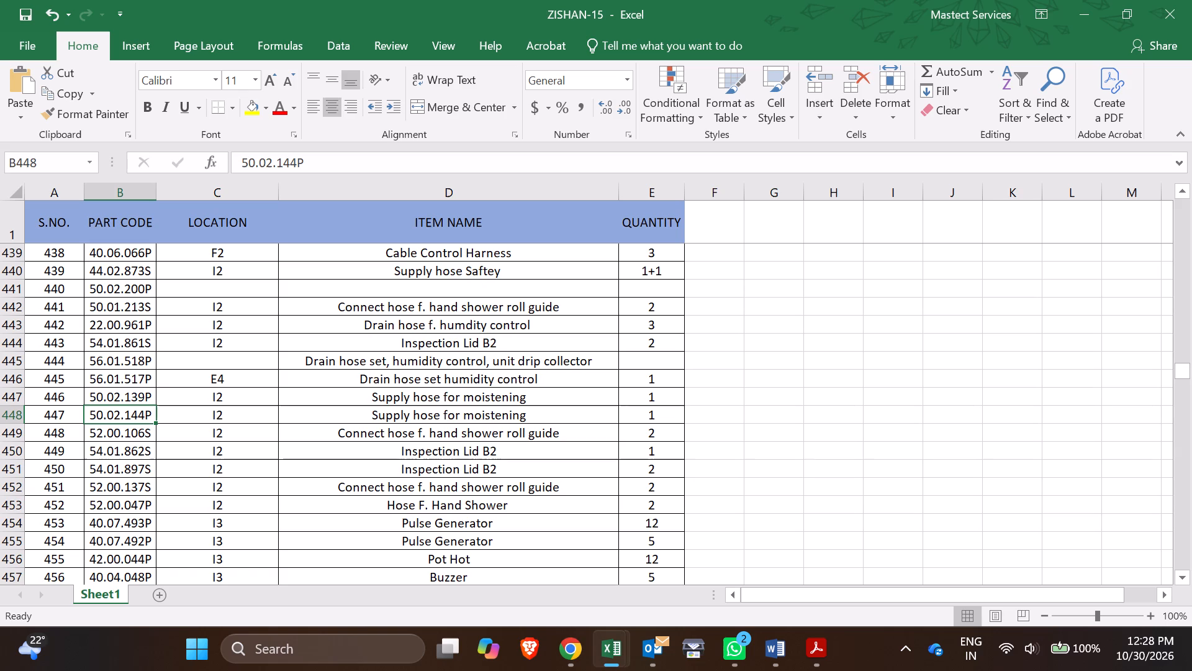
click(214, 416)
key(Right)
key(Right)
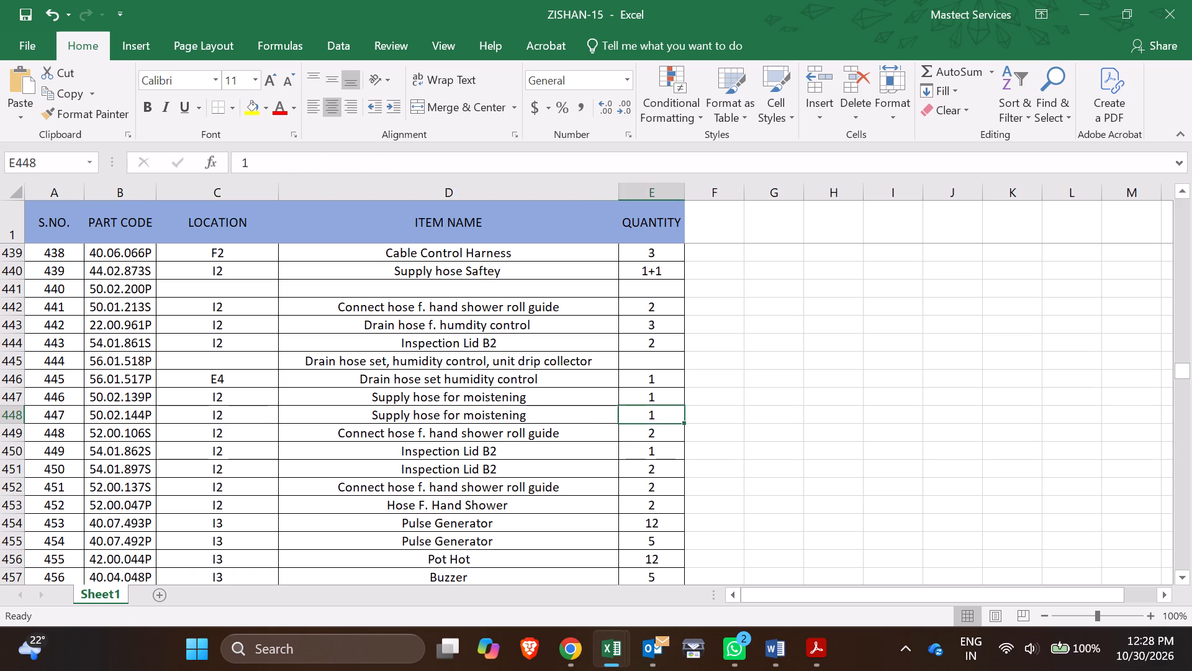
key(3)
key(Return)
key(Up)
key(Left)
key(Left)
key(Left)
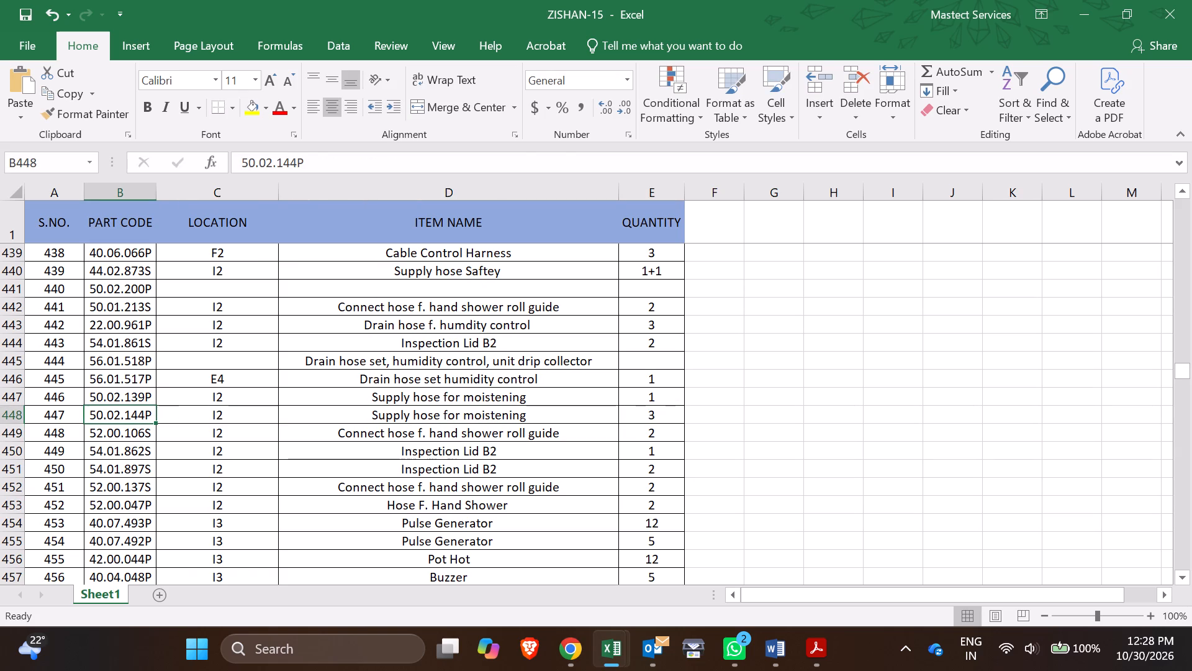
key(Right)
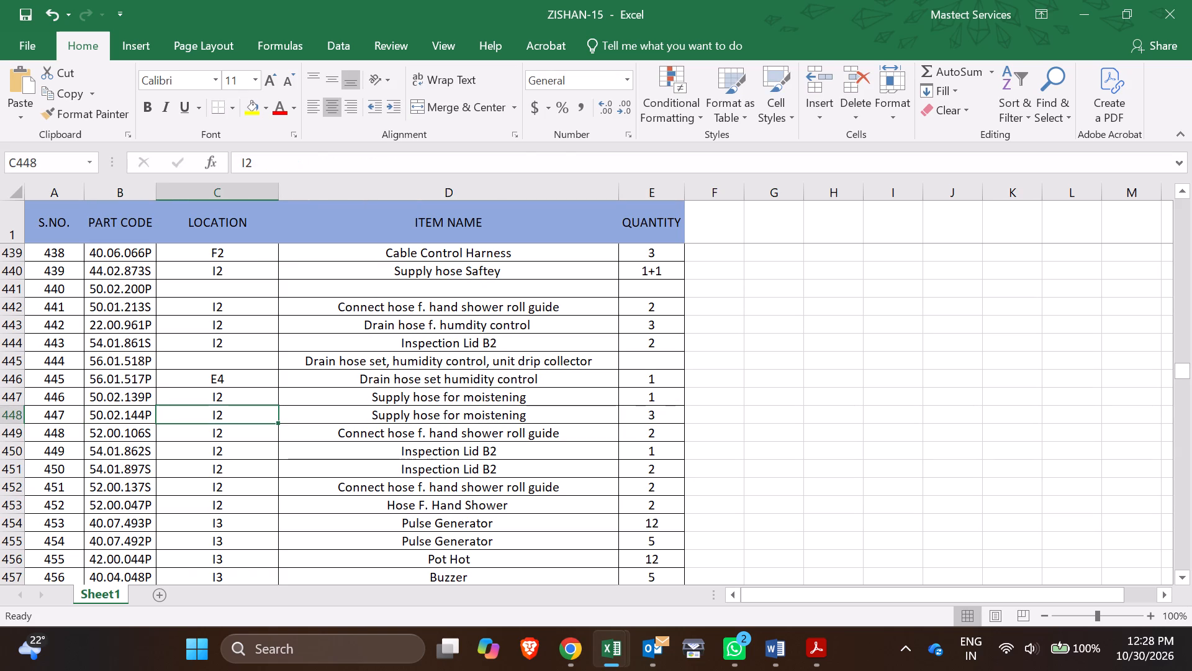
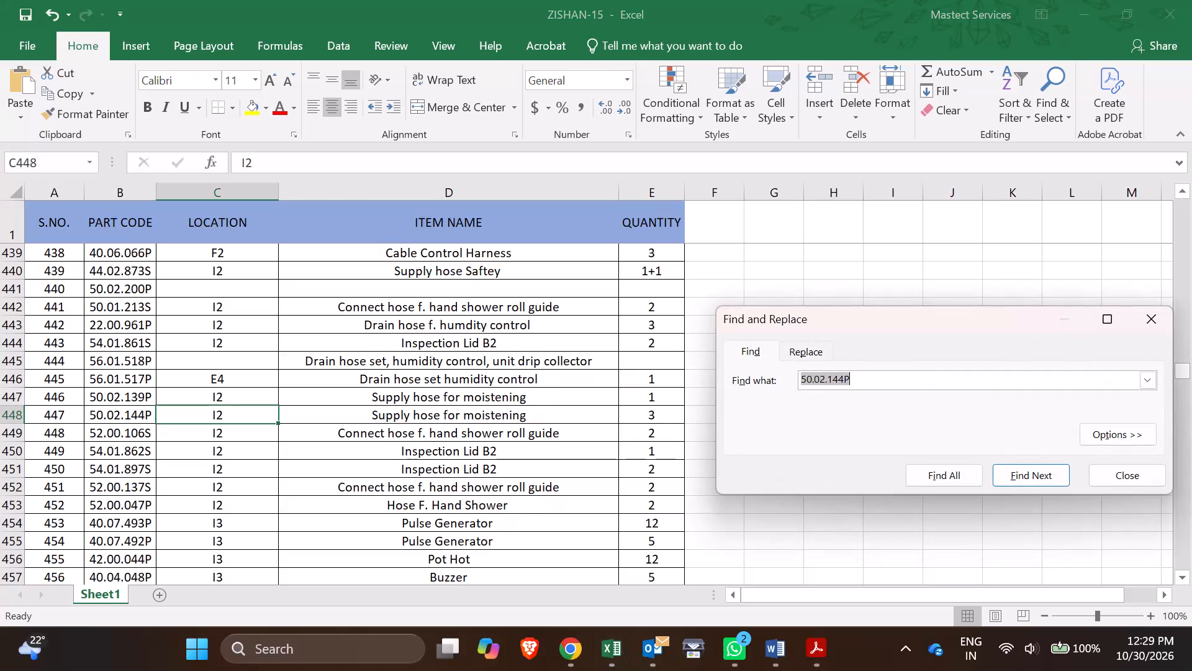
Clear the previous part code from the stock sheet search.
key(BackSpace)
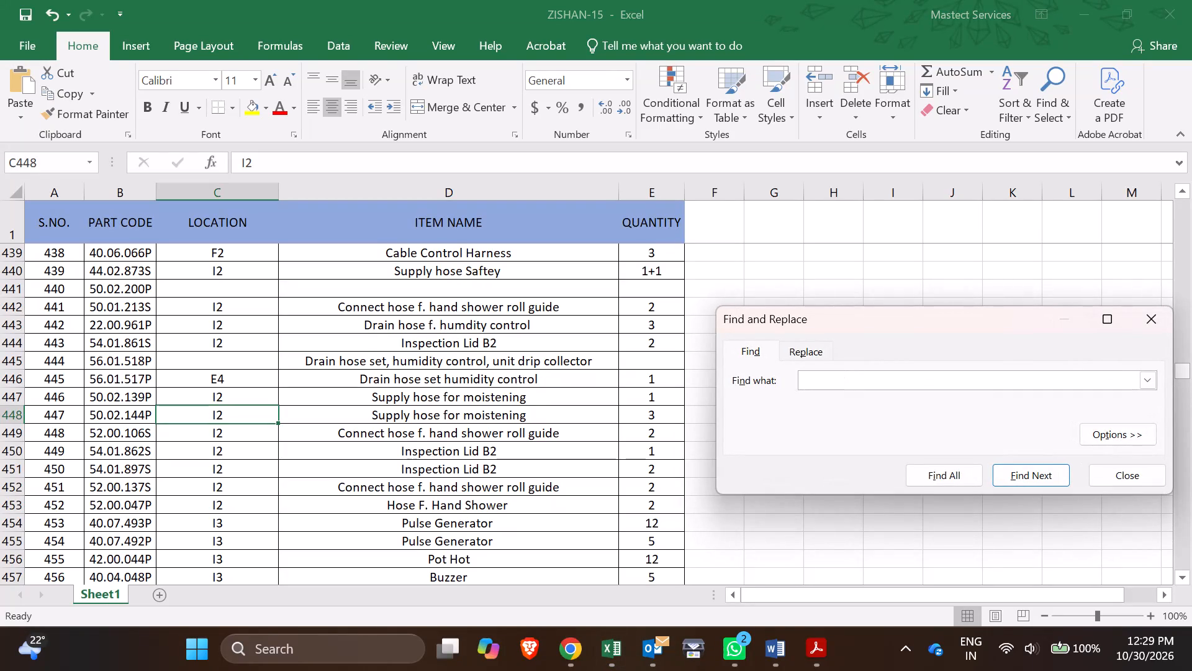
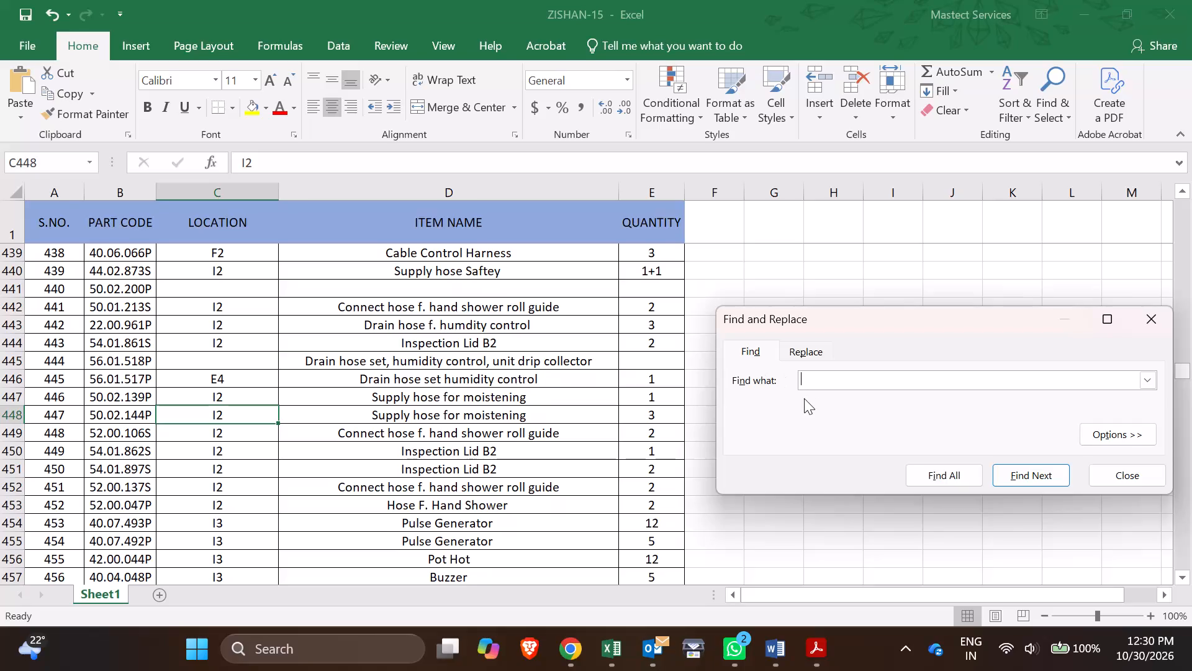
Search the stock sheet for part codes containing 006 and go through the matches.
text(006)
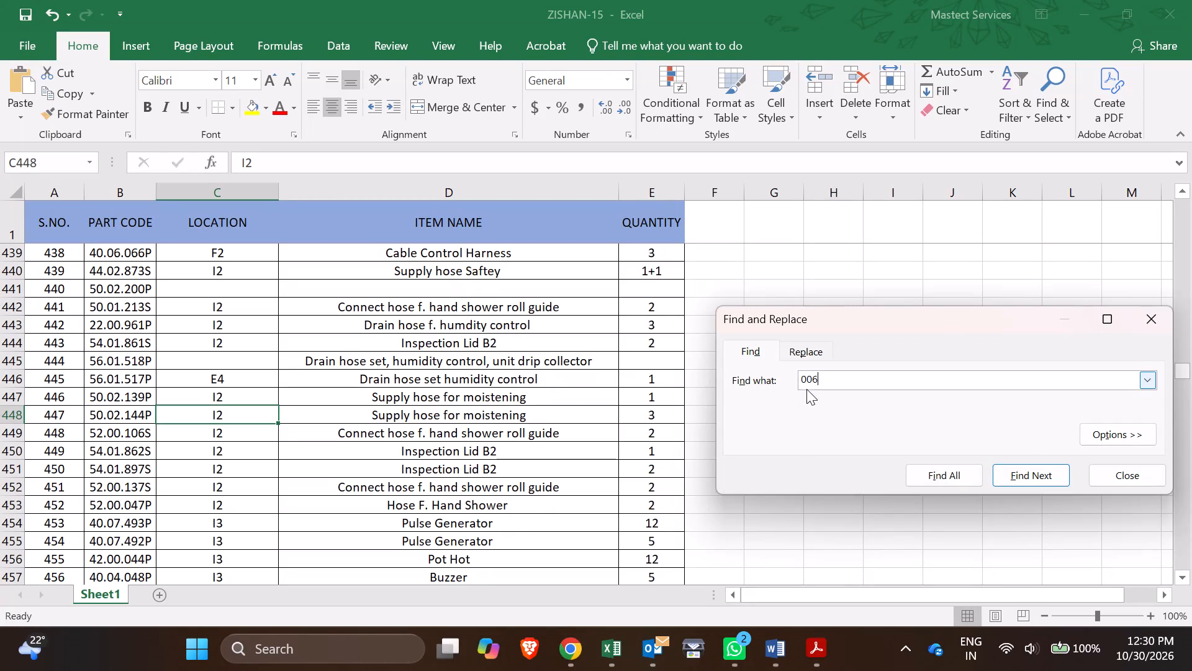
key(Return)
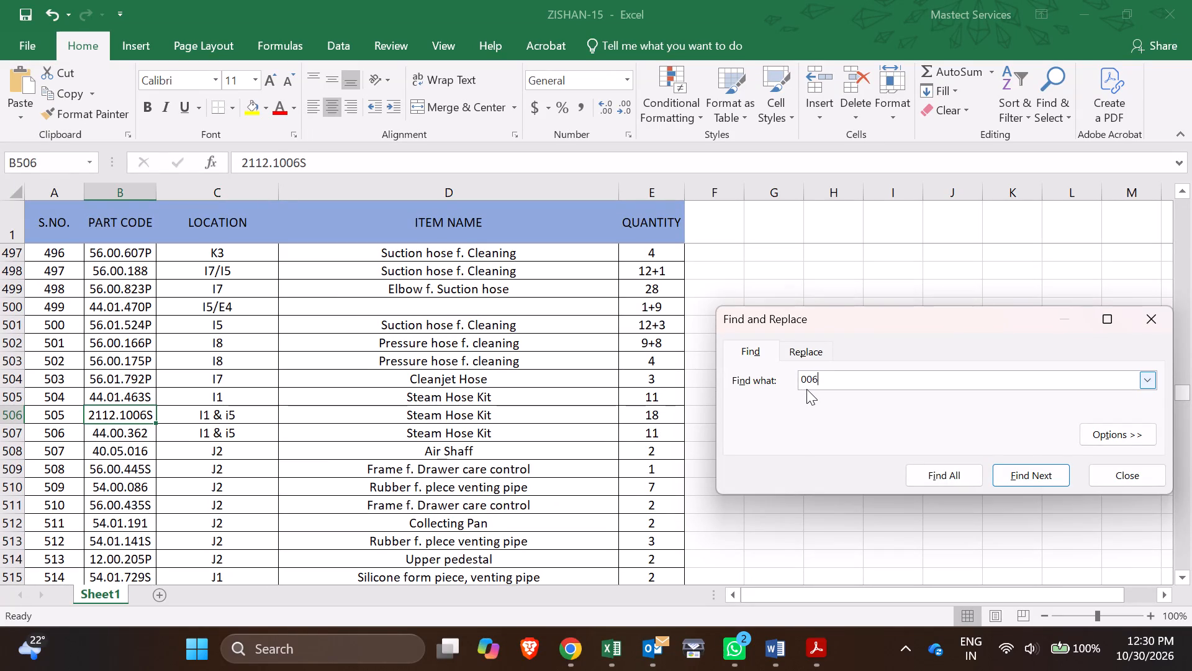
key(Return)
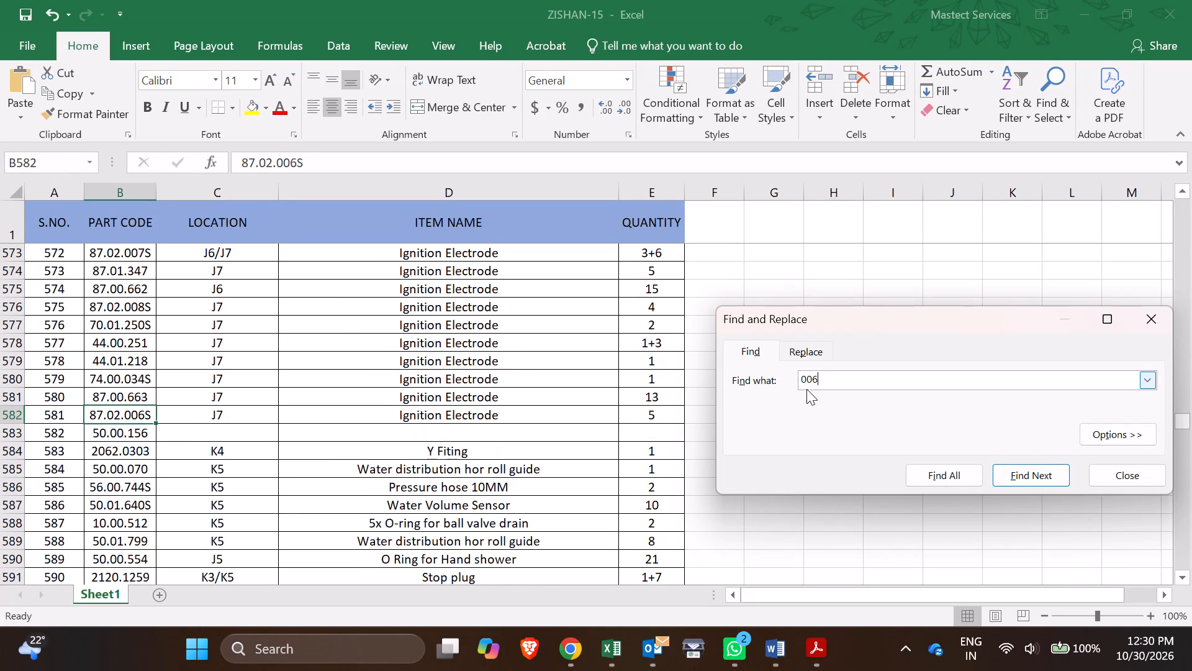
key(Return)
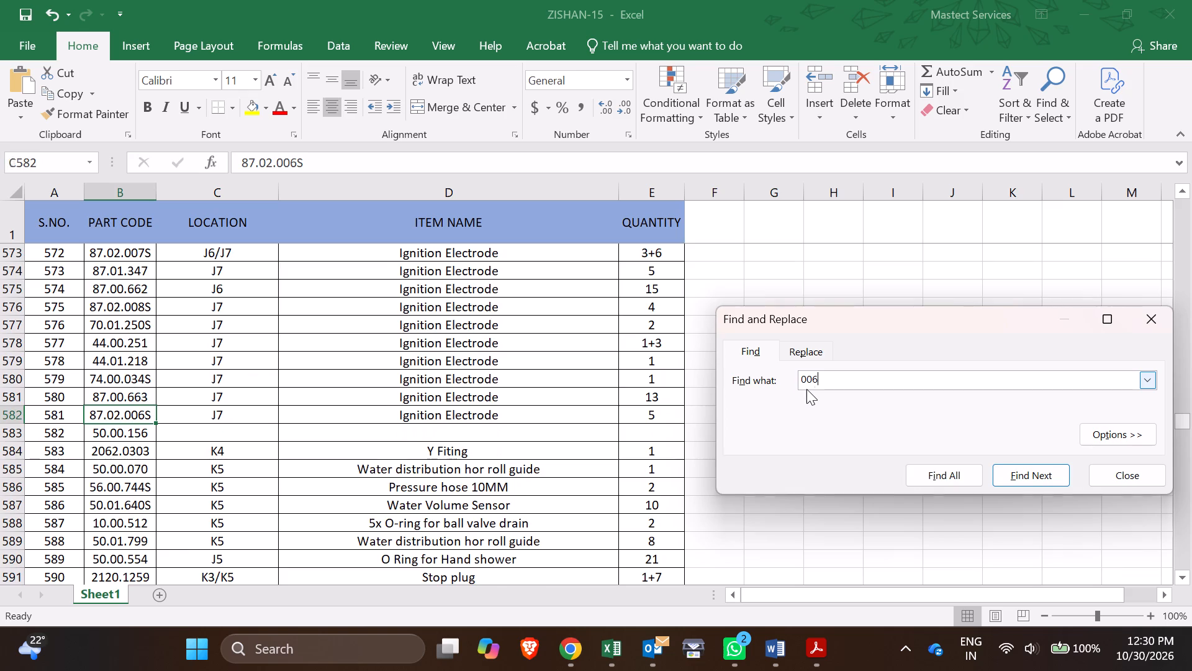
key(Return)
key(Return)
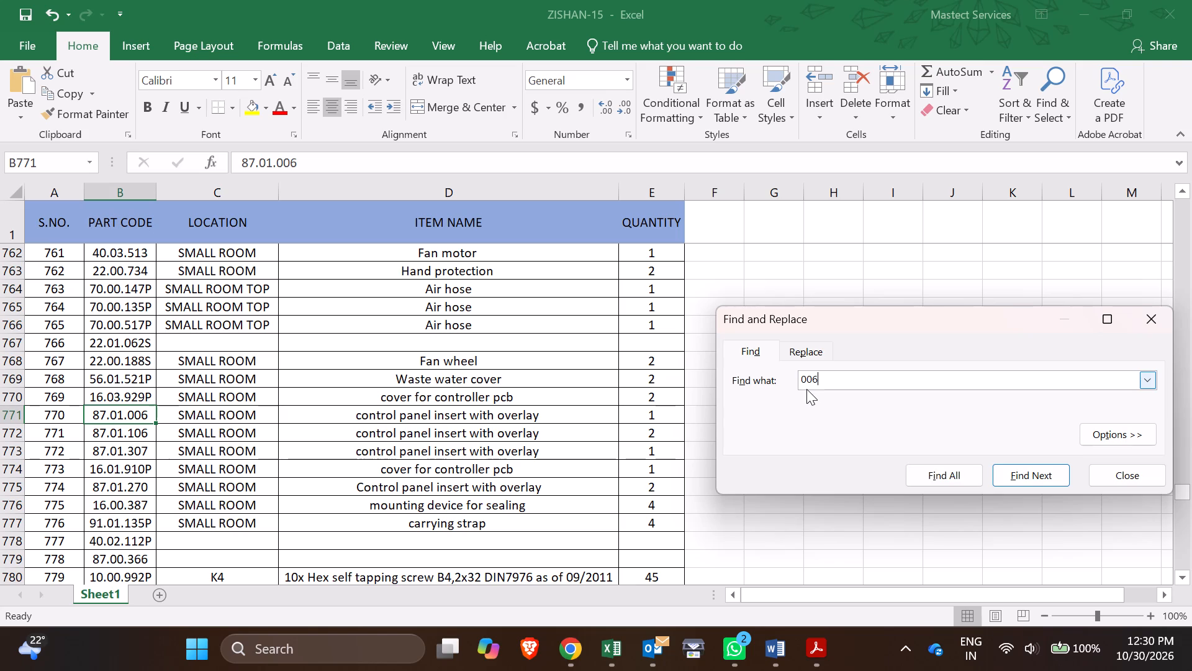
key(Right)
key(Right)
Search the stock sheet for part code 56.01.517P, then close the search.
double_click(829, 381)
key(BackSpace)
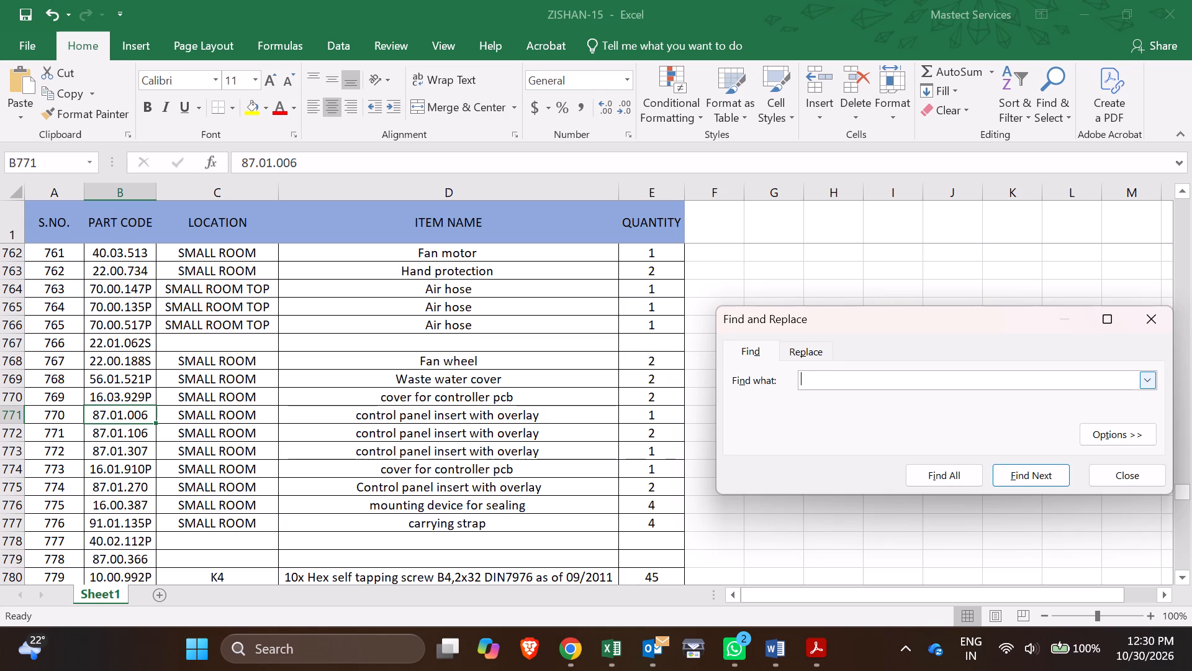
text(56.01.)
key(7)
key(BackSpace)
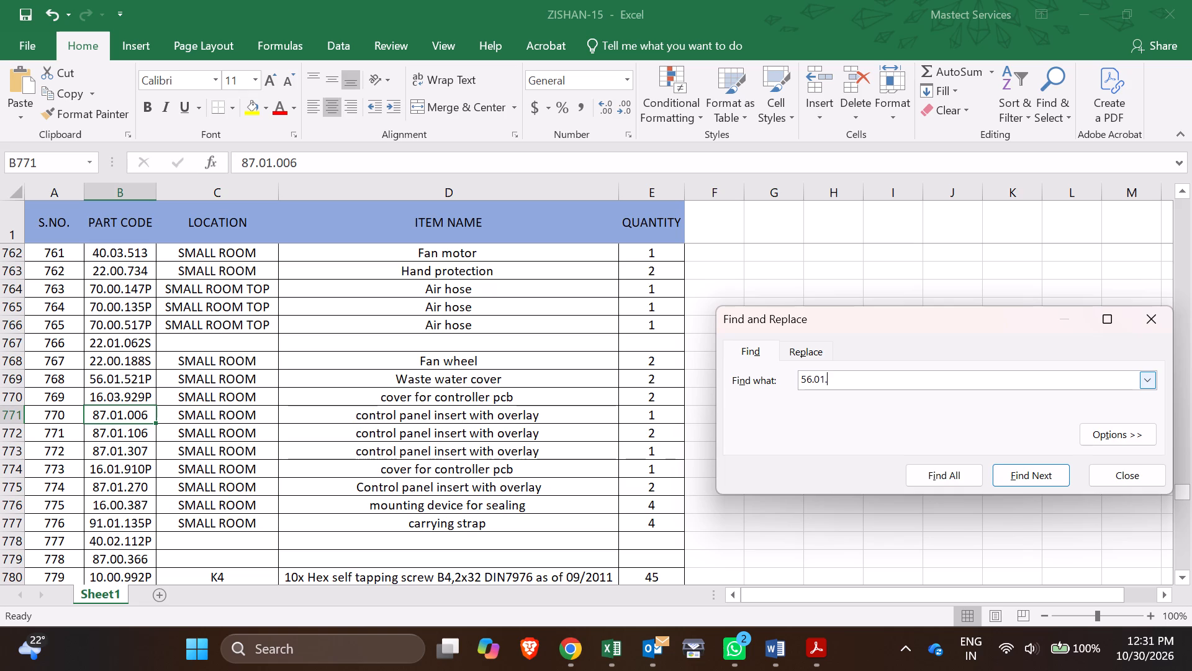
text(517P)
key(Return)
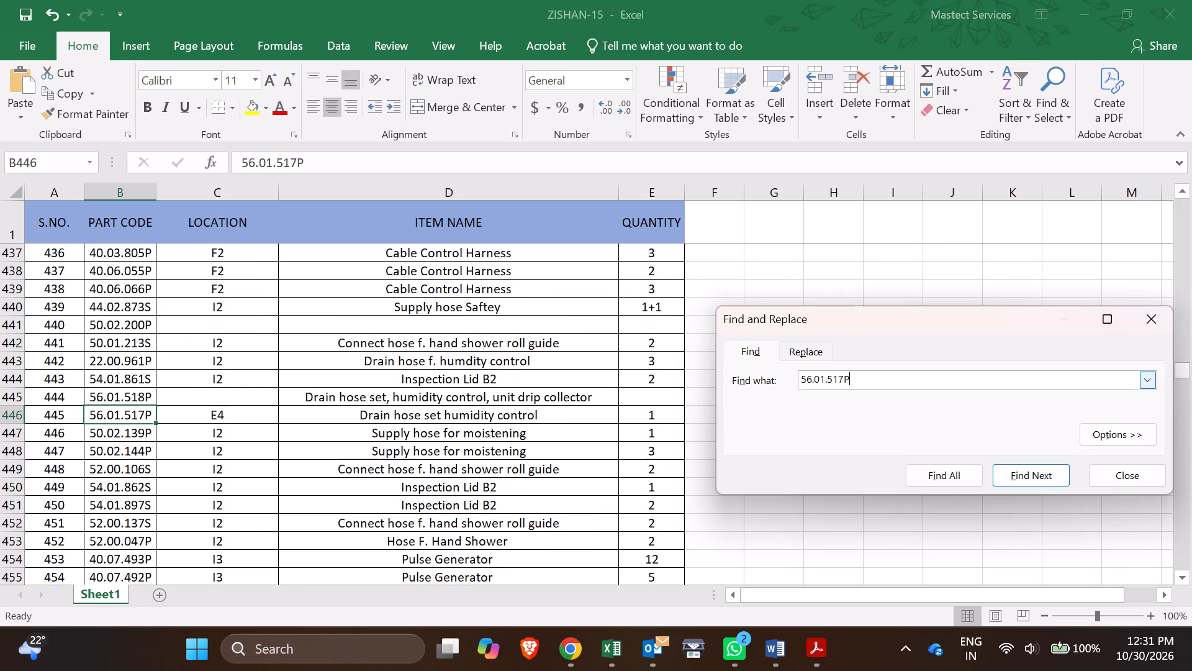
key(Return)
click(1153, 321)
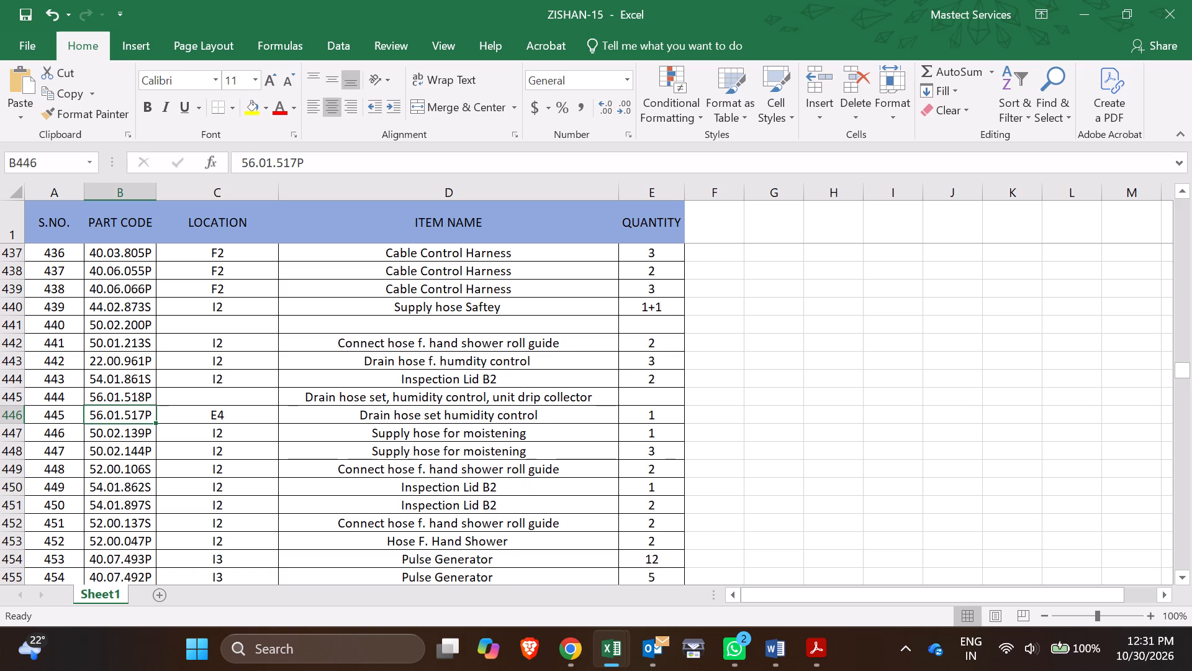
Set the quantity of part 56.01.517P, Drain hose set humidity control, to 2 and save the workbook.
key(Right)
key(Right)
key(Right)
key(Right)
key(Left)
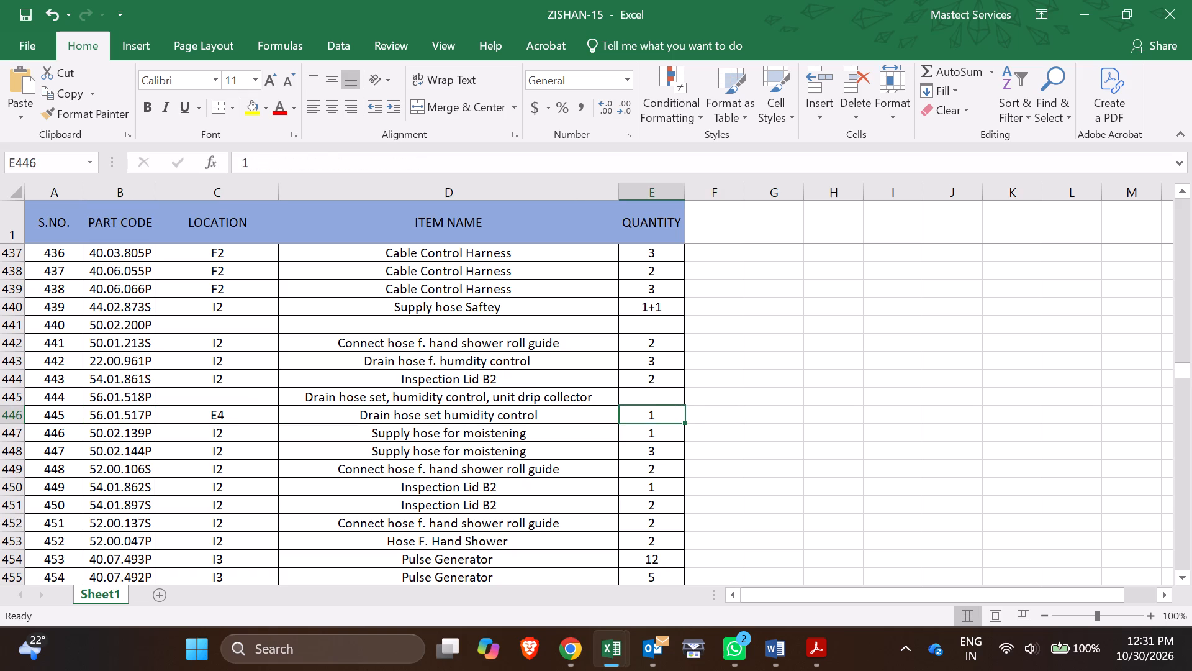
key(2)
key(Return)
key(ctrl+s)
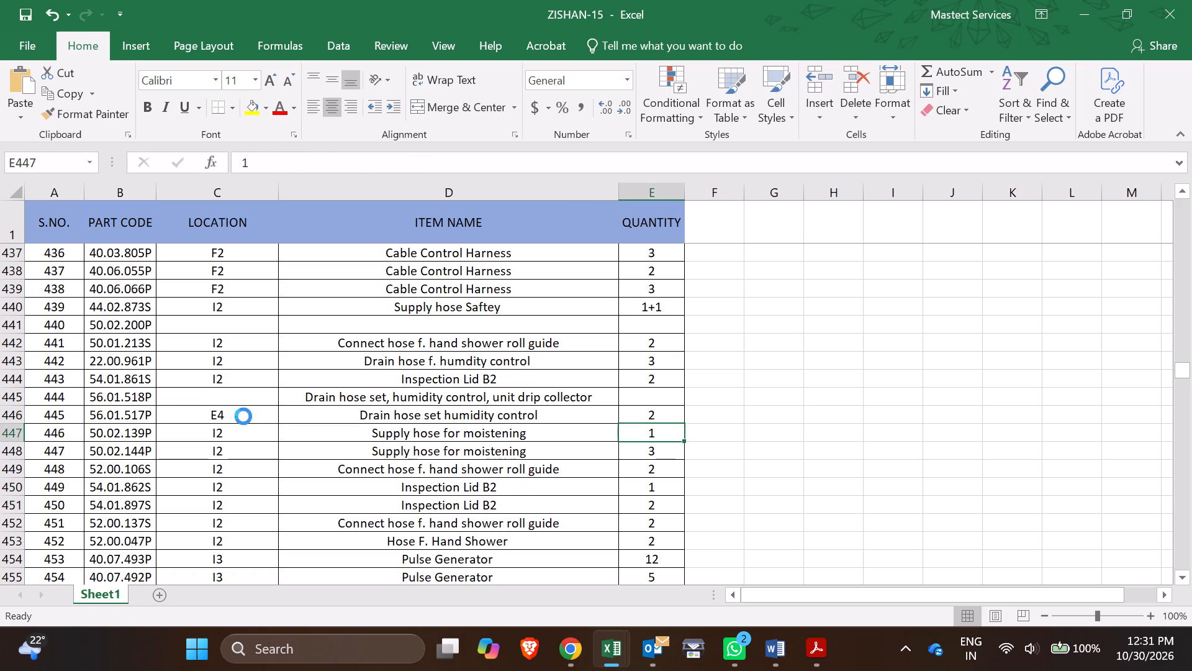
key(ctrl+s)
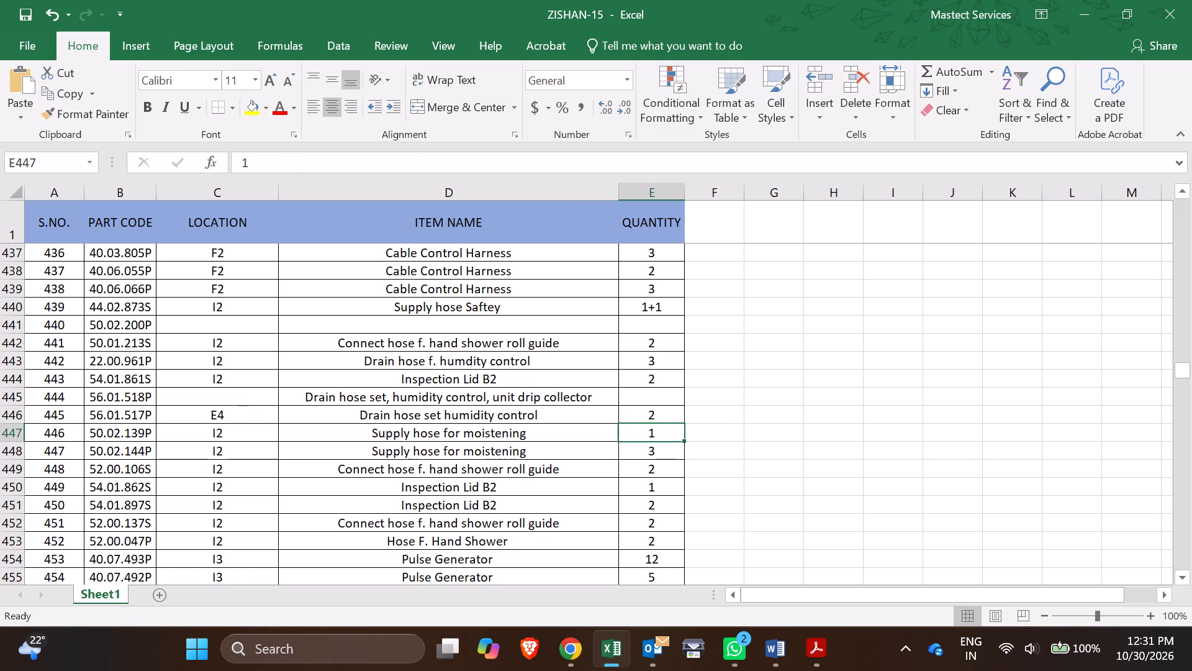
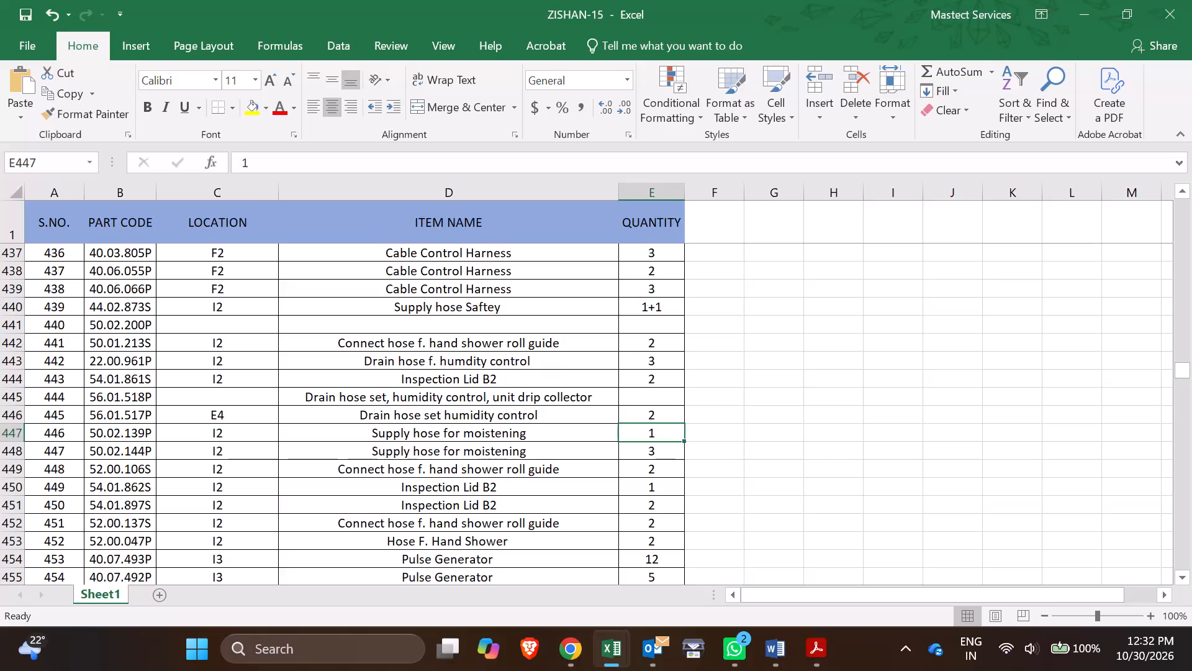
Search the stock sheet for part code 56.01.518P, closing the search once done.
key(ctrl+f)
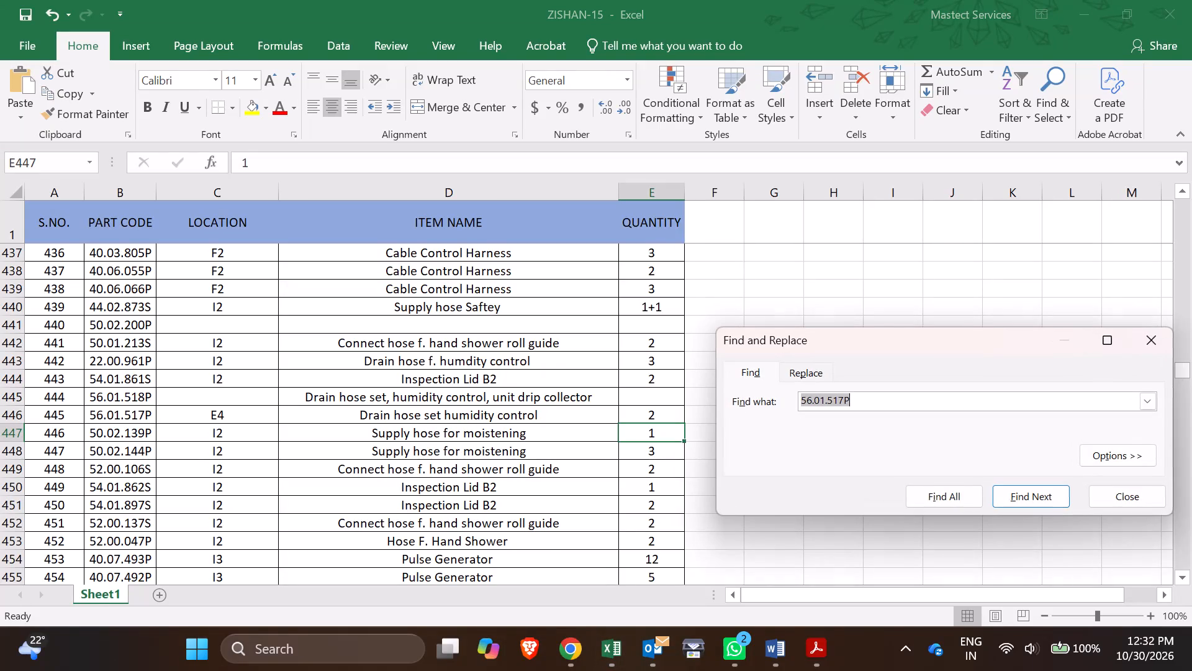
key(BackSpace)
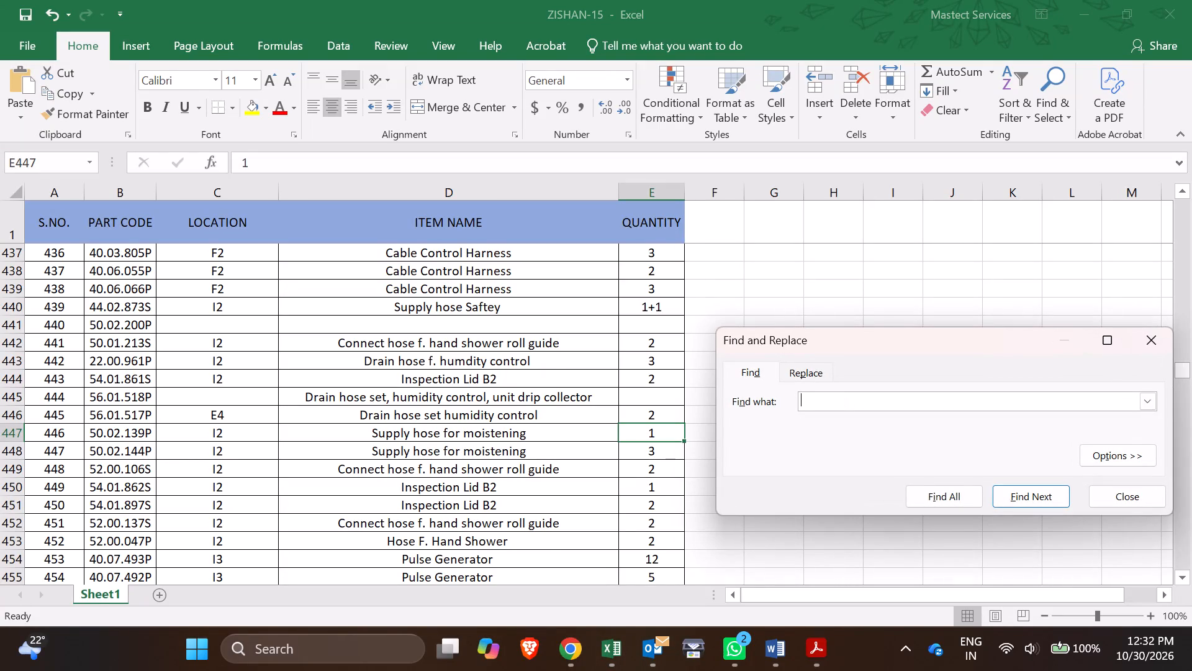
text(56.0)
text(1.)
text(518P)
key(Return)
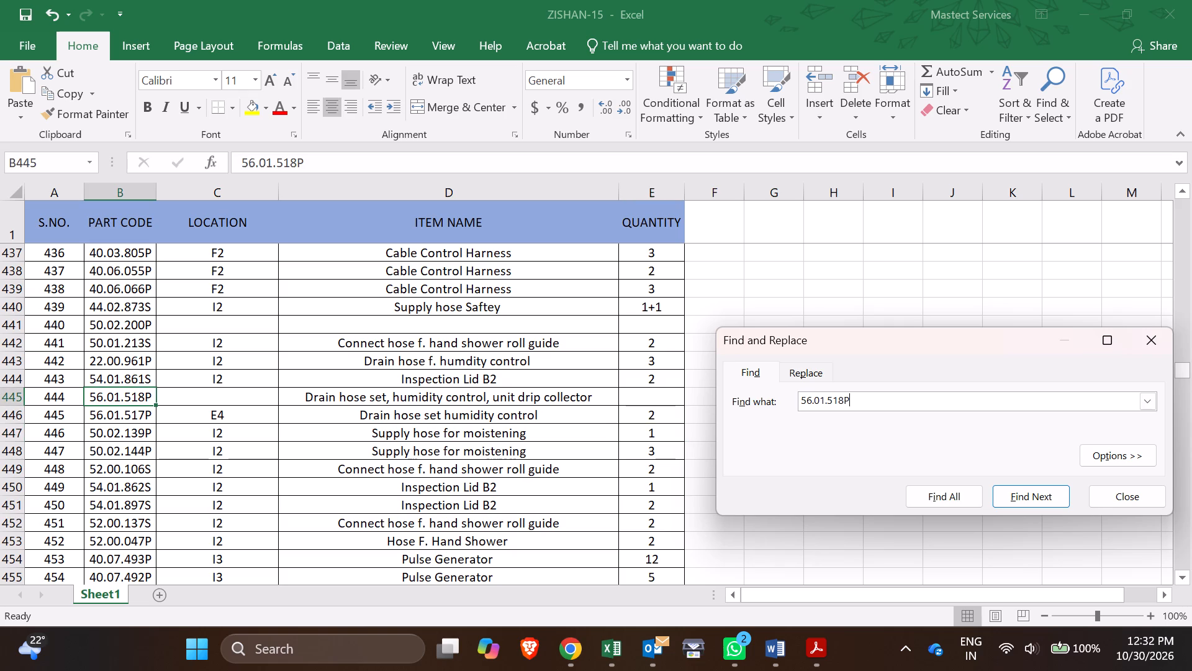
key(Return)
click(1157, 337)
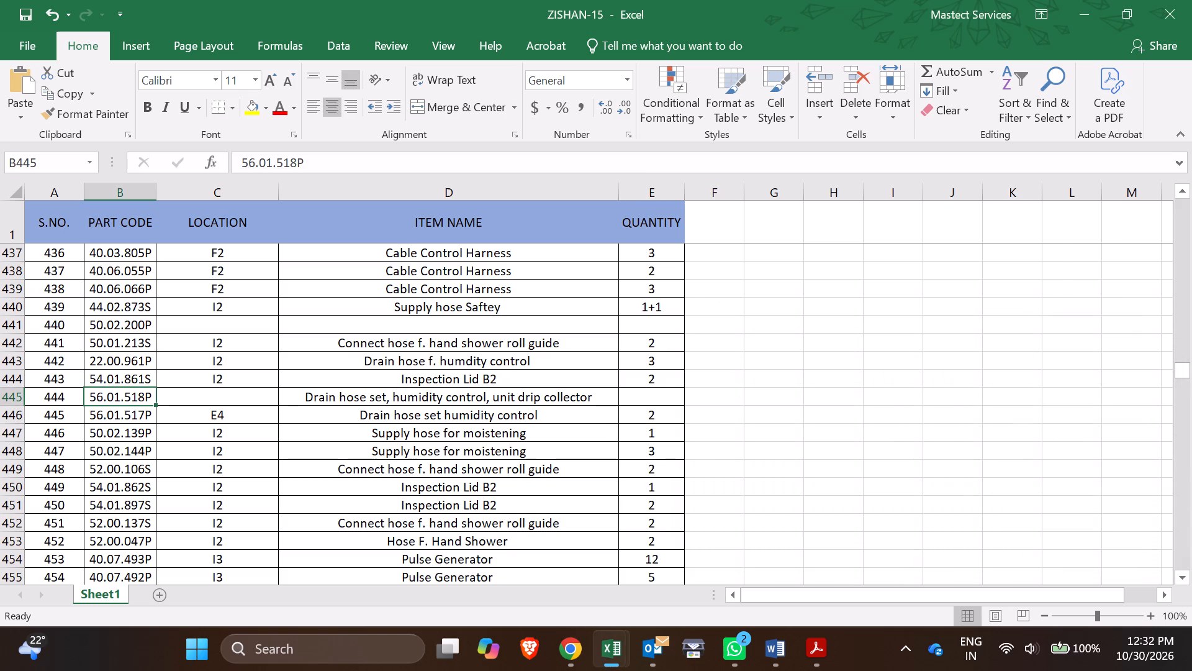
Set the quantity of part 56.01.518P, Drain hose set, humidity control, unit drip collector, to 2 and save the workbook.
click(204, 398)
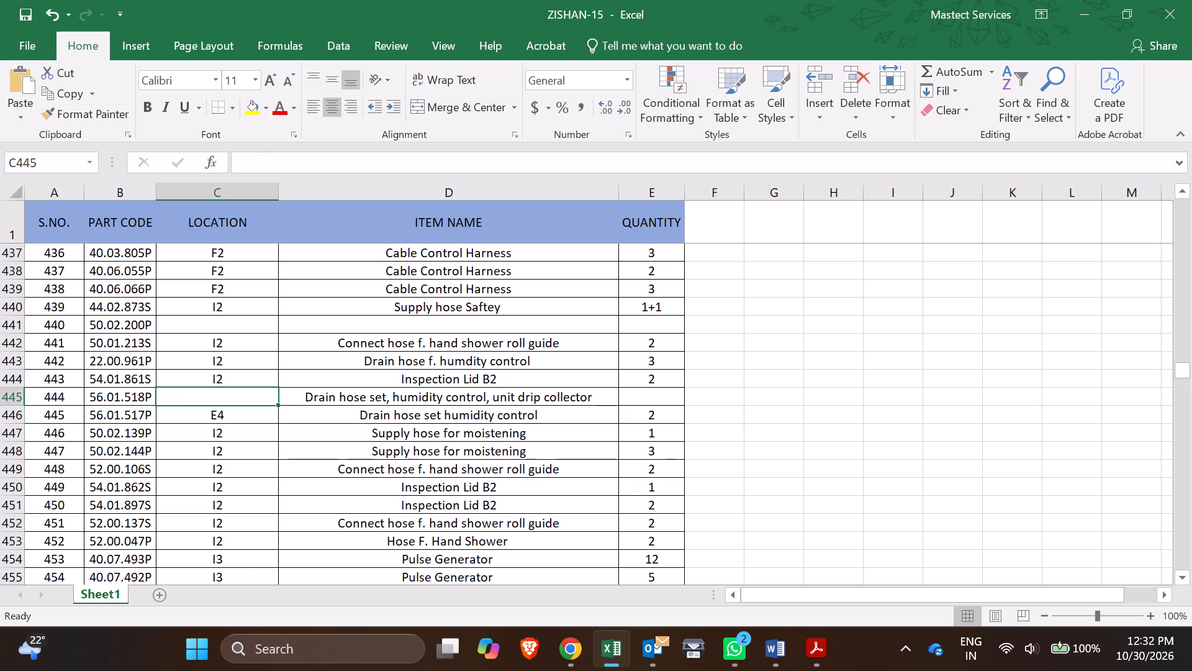
key(Right)
key(Right)
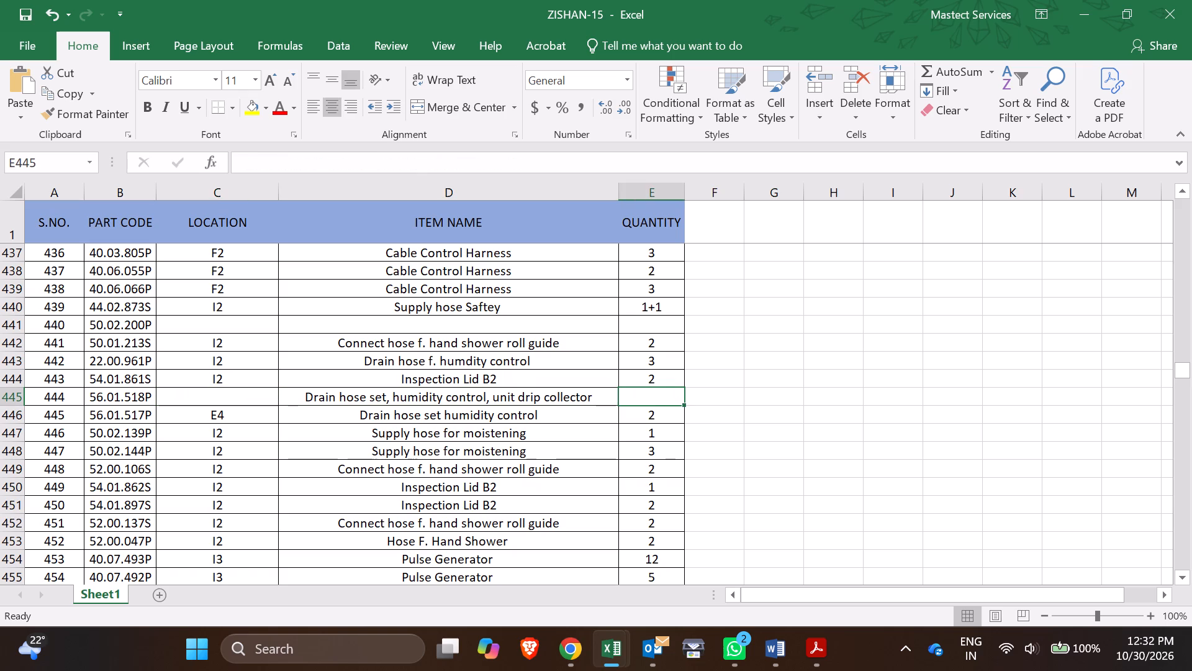
key(2)
key(Return)
key(Up)
key(Left)
key(Left)
key(Left)
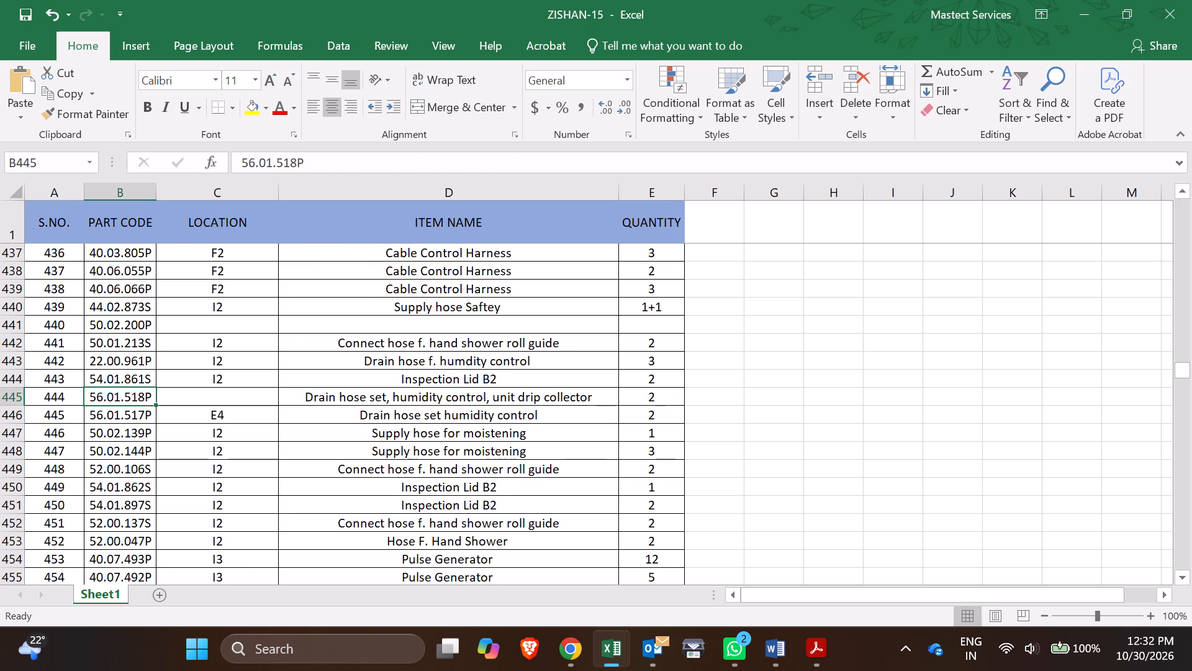
key(ctrl+s)
key(ctrl+s)
key(Right)
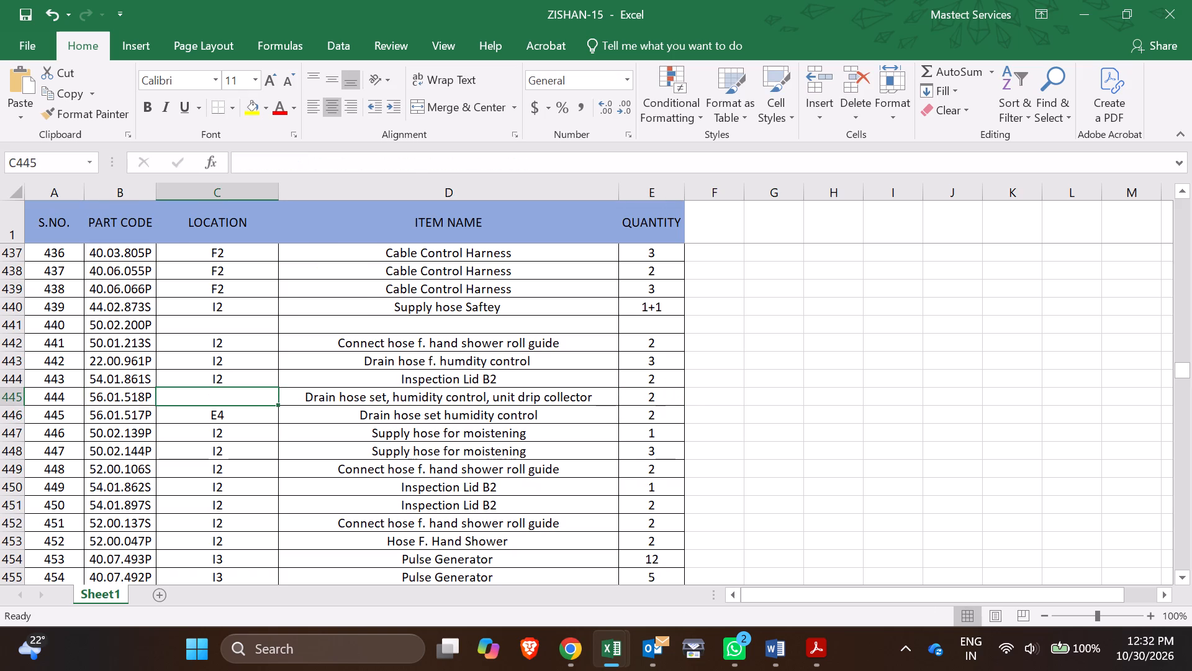
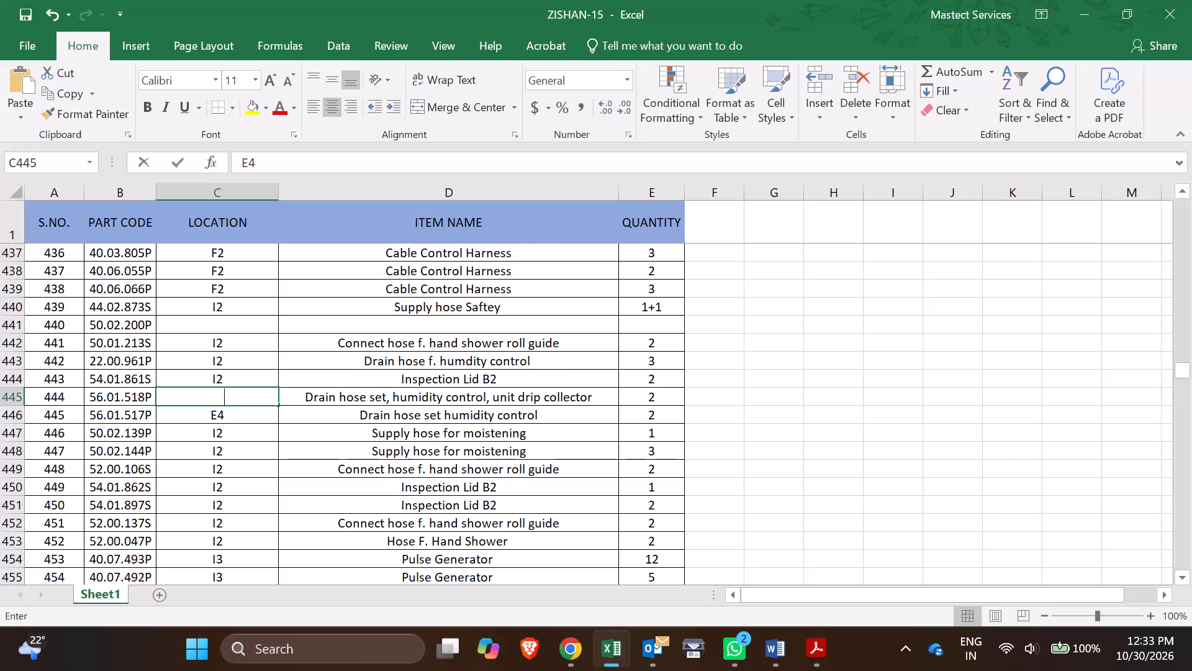
Set the location of part 56.01.518P, Drain hose set, humidity control, unit drip collector, to E4 and save the workbook.
key(Return)
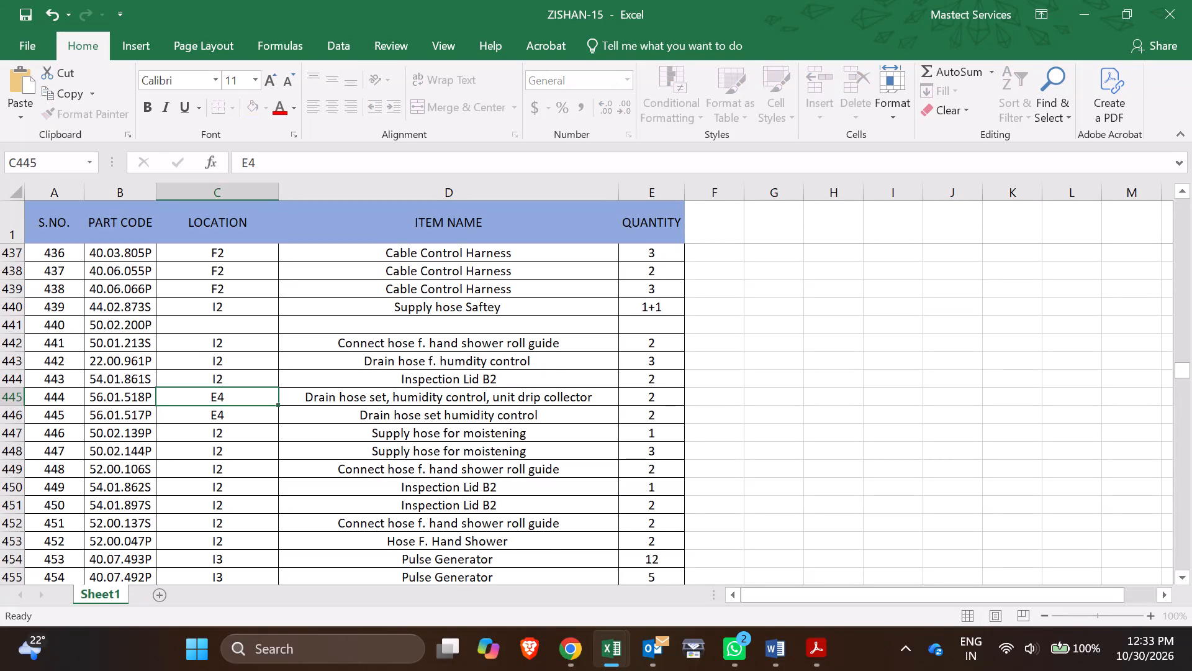
key(ctrl+s)
key(ctrl+s)
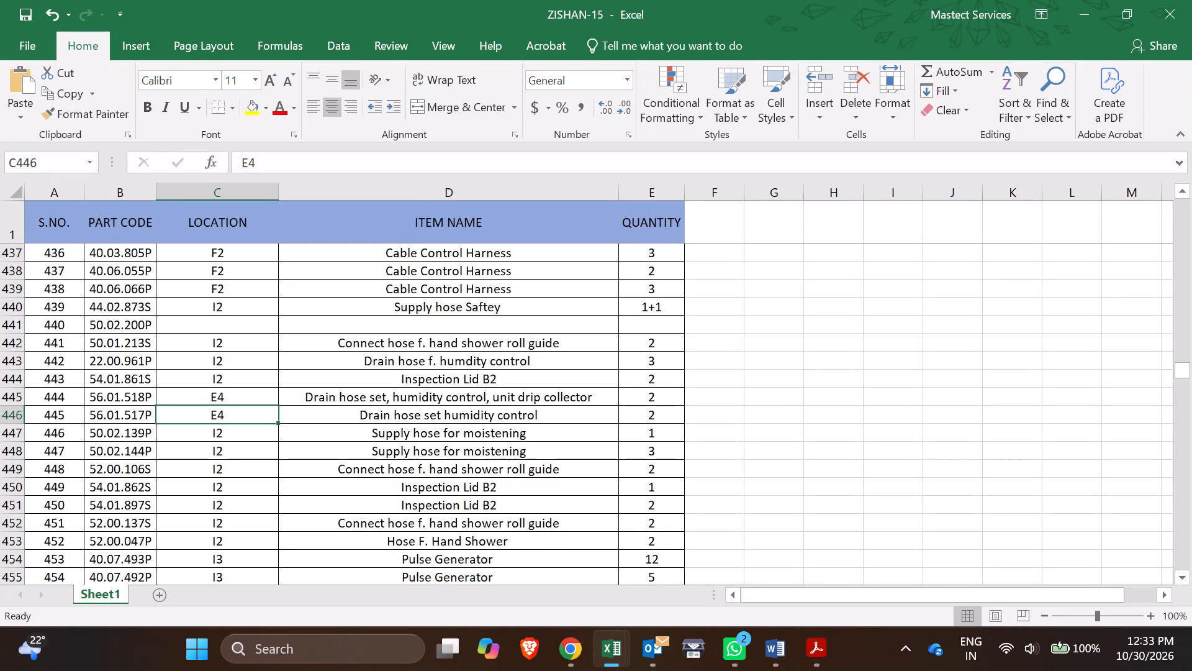
Start a new search of the stock sheet with the previous part code cleared from the search term.
key(ctrl+f)
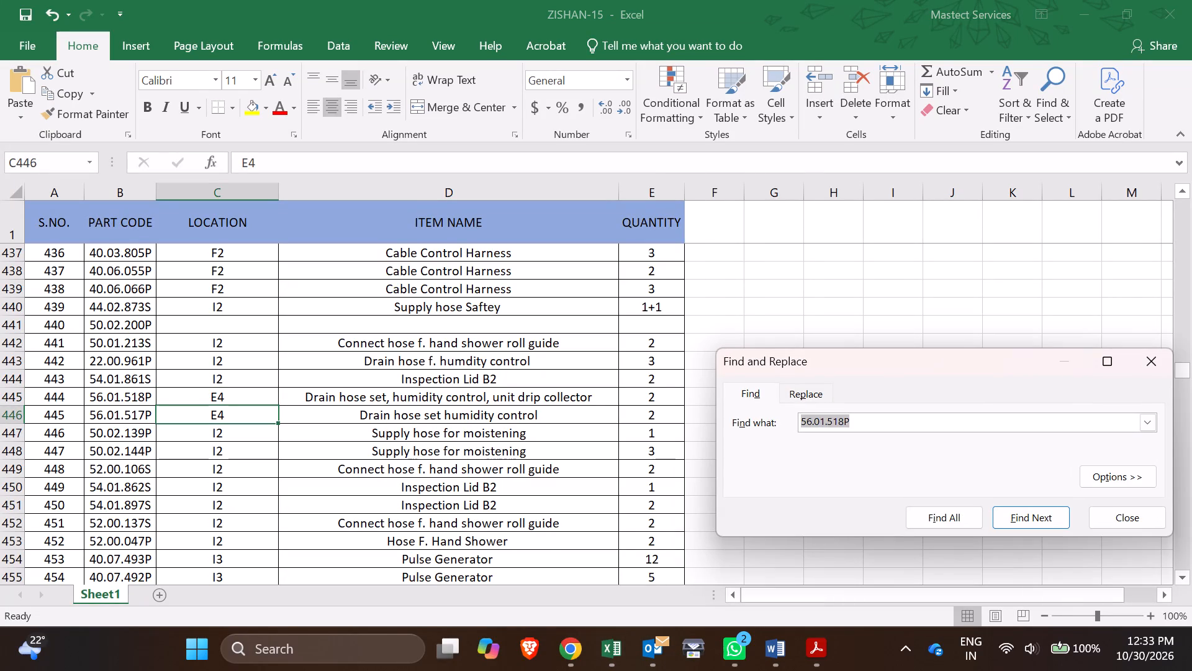
key(BackSpace)
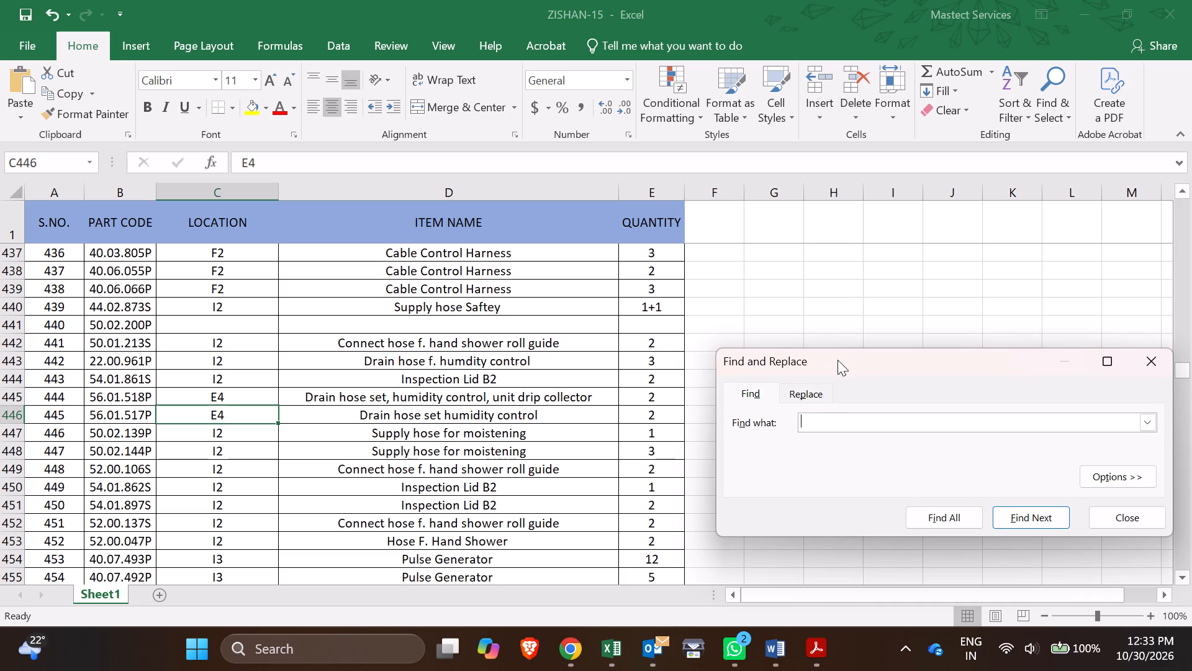
Search the stock sheet for 269 through to part code 42.00.269P, Control PCB, close the search and select that part's row.
drag(876, 360, 872, 35)
click(815, 249)
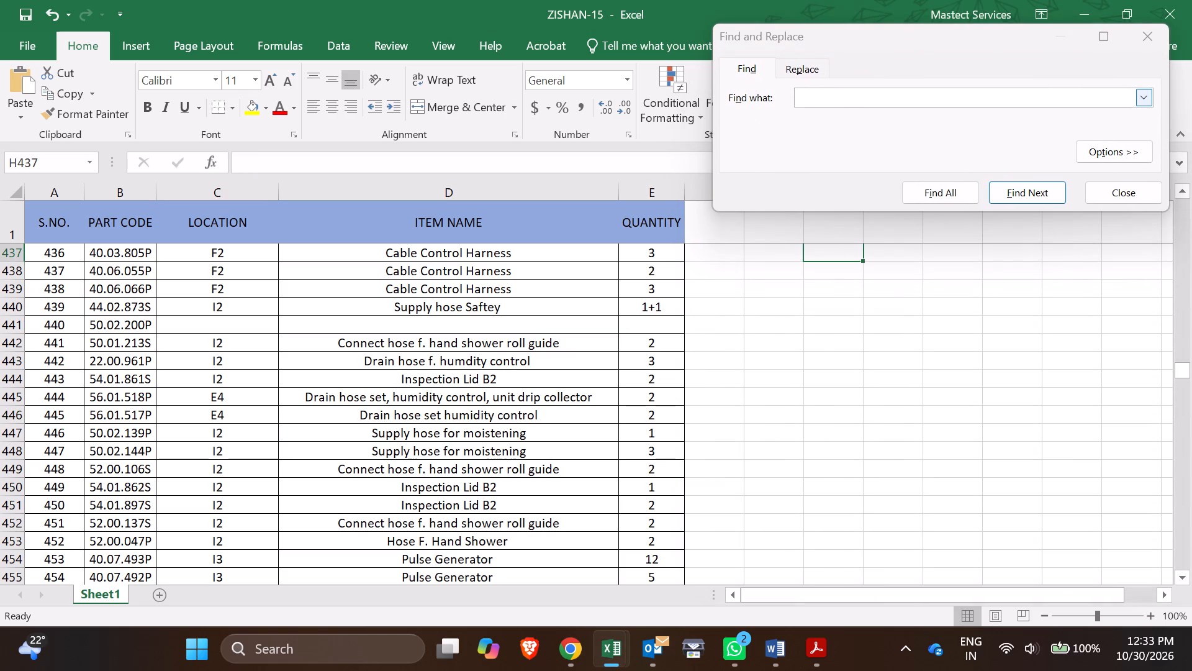
click(846, 98)
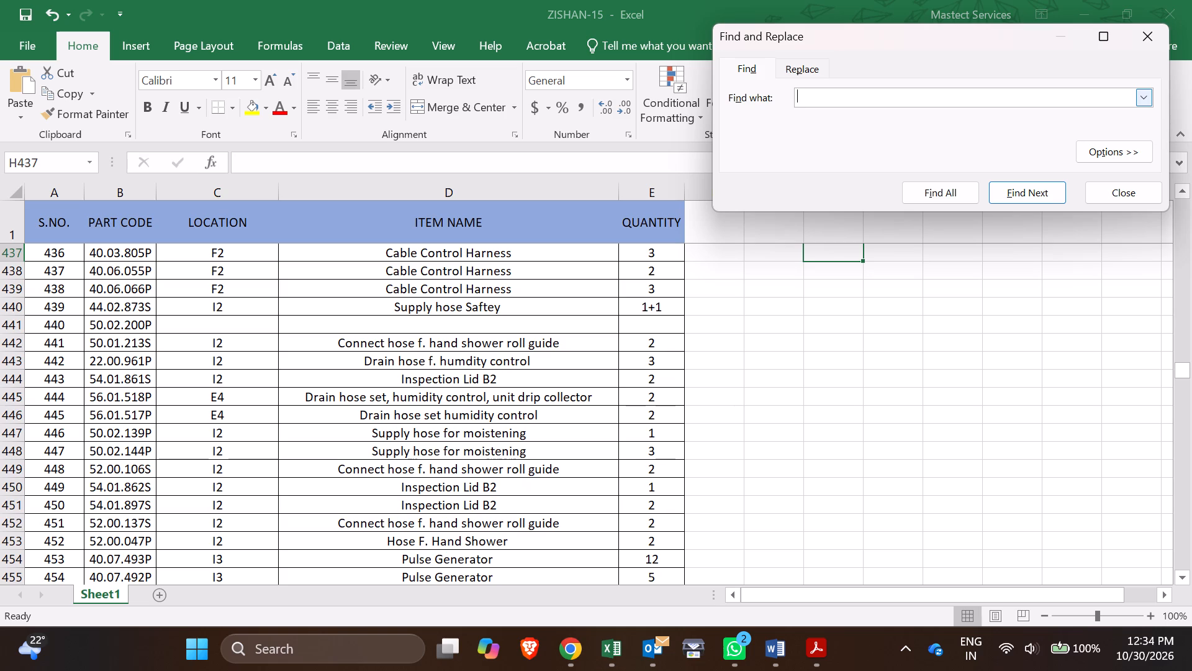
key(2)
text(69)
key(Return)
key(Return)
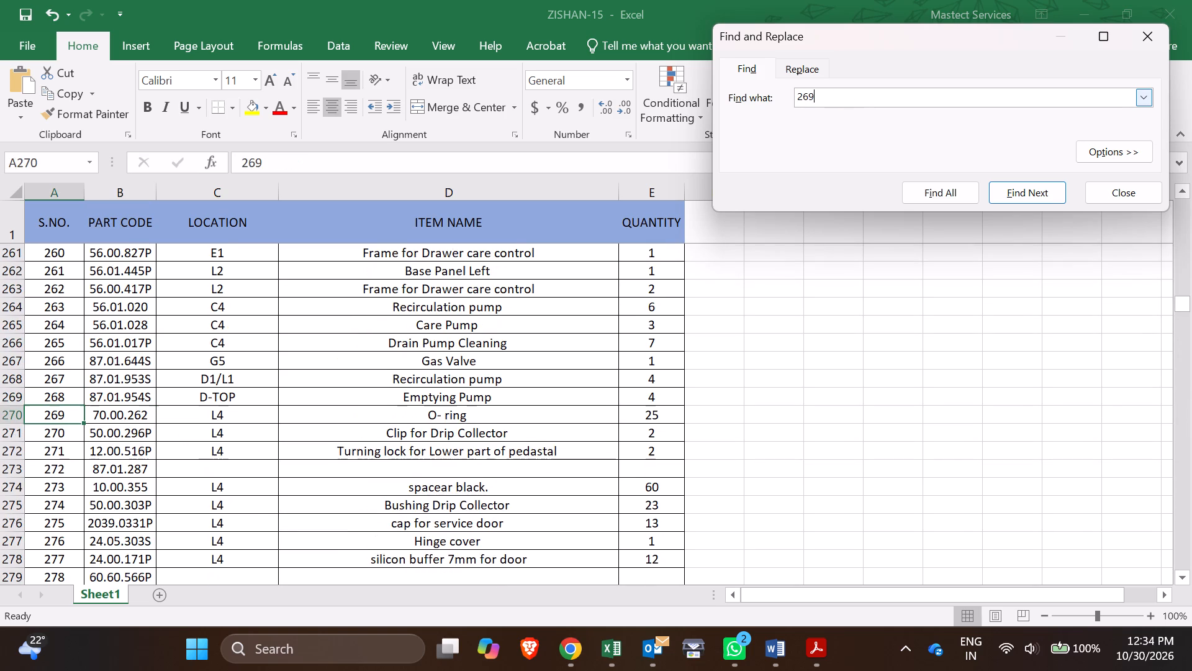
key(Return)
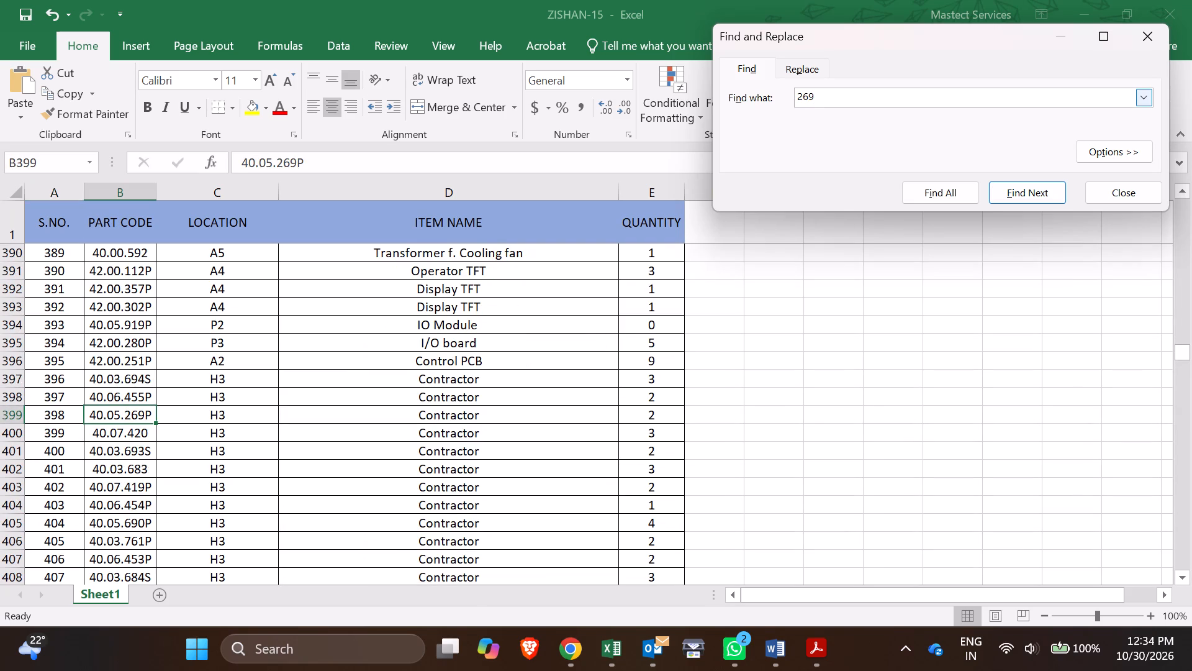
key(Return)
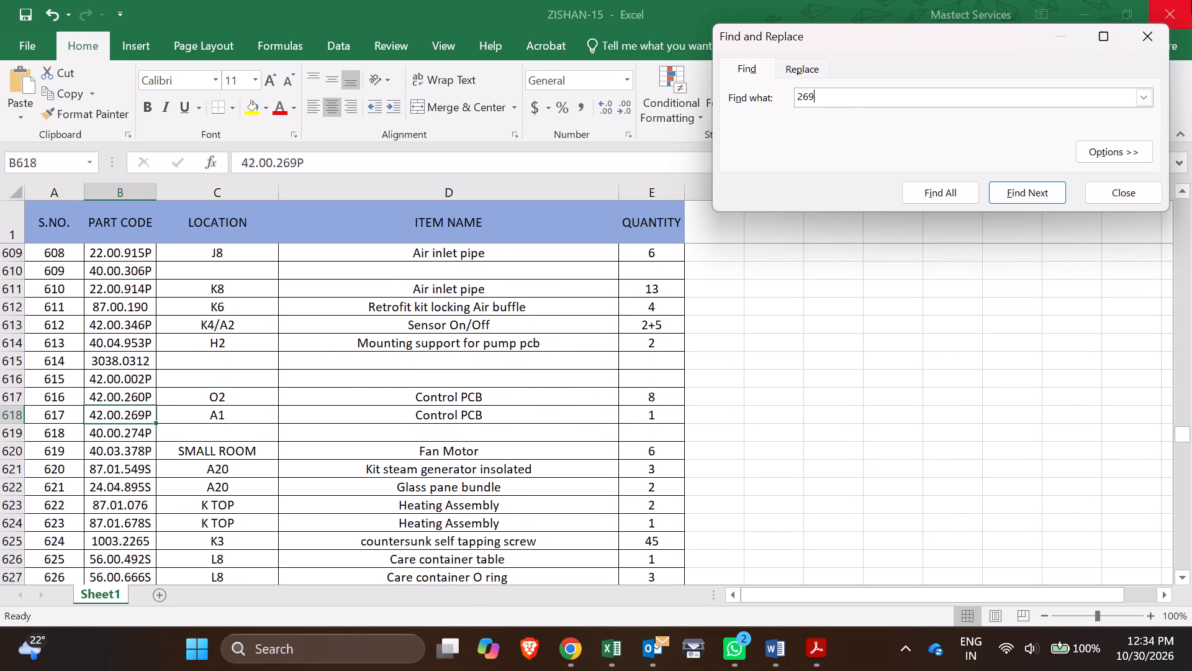
click(1152, 30)
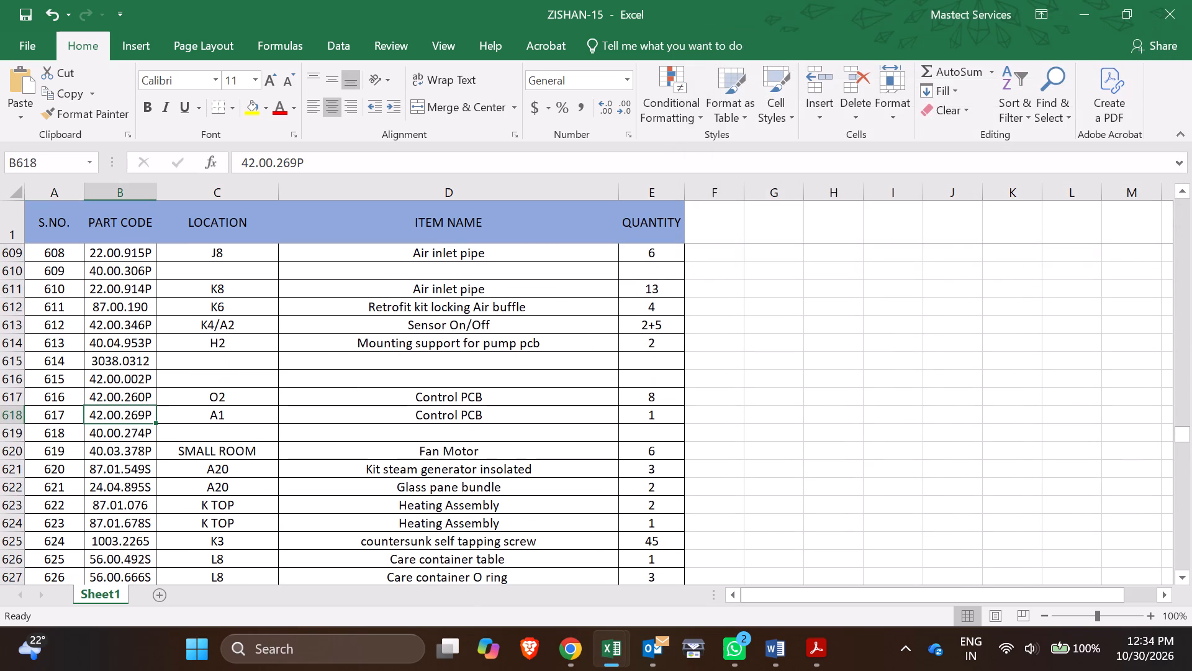
click(0, 413)
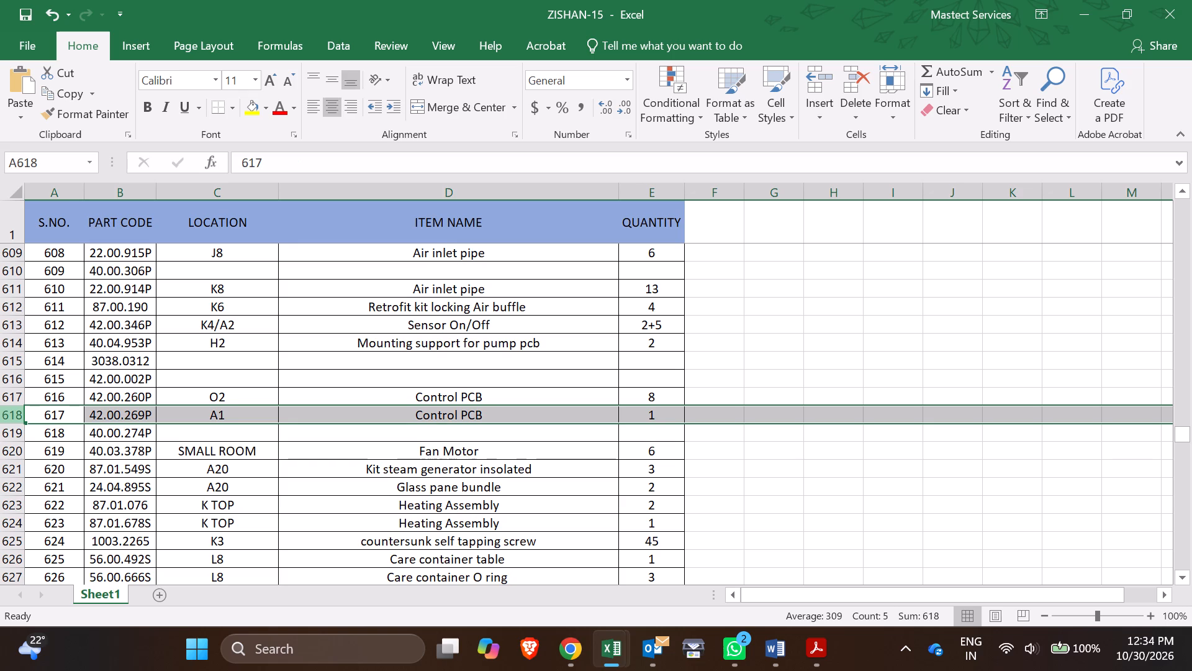
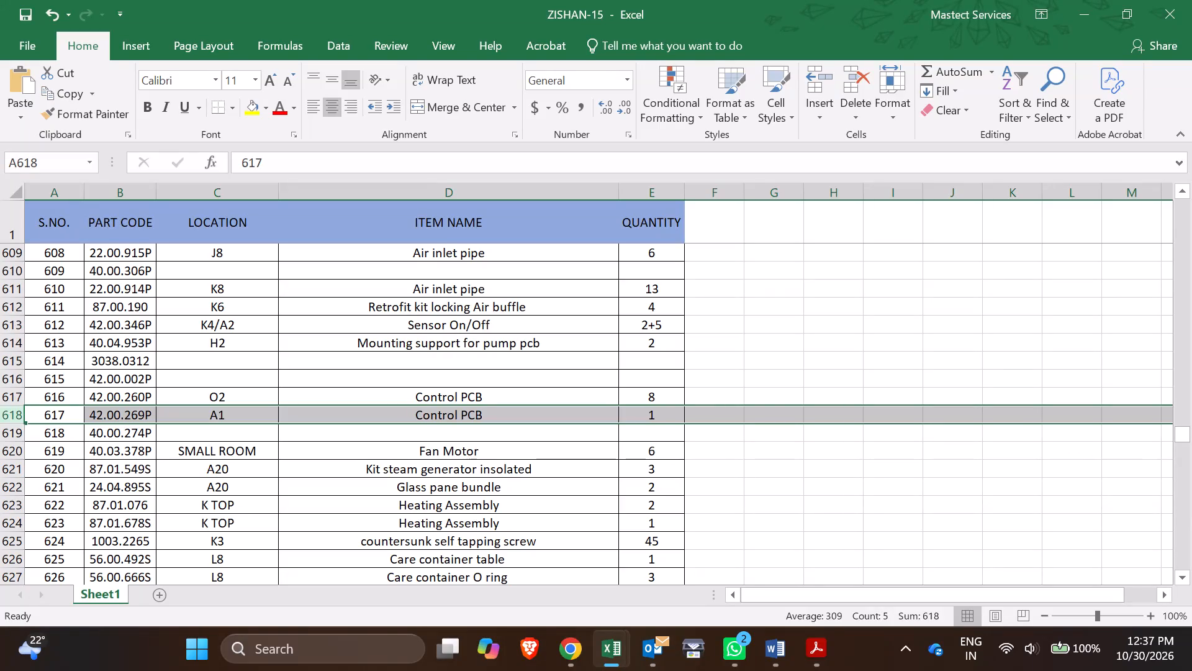
Select the serial number cell of part 42.00.269P, Control PCB, and save the workbook.
click(62, 417)
key(ctrl+s)
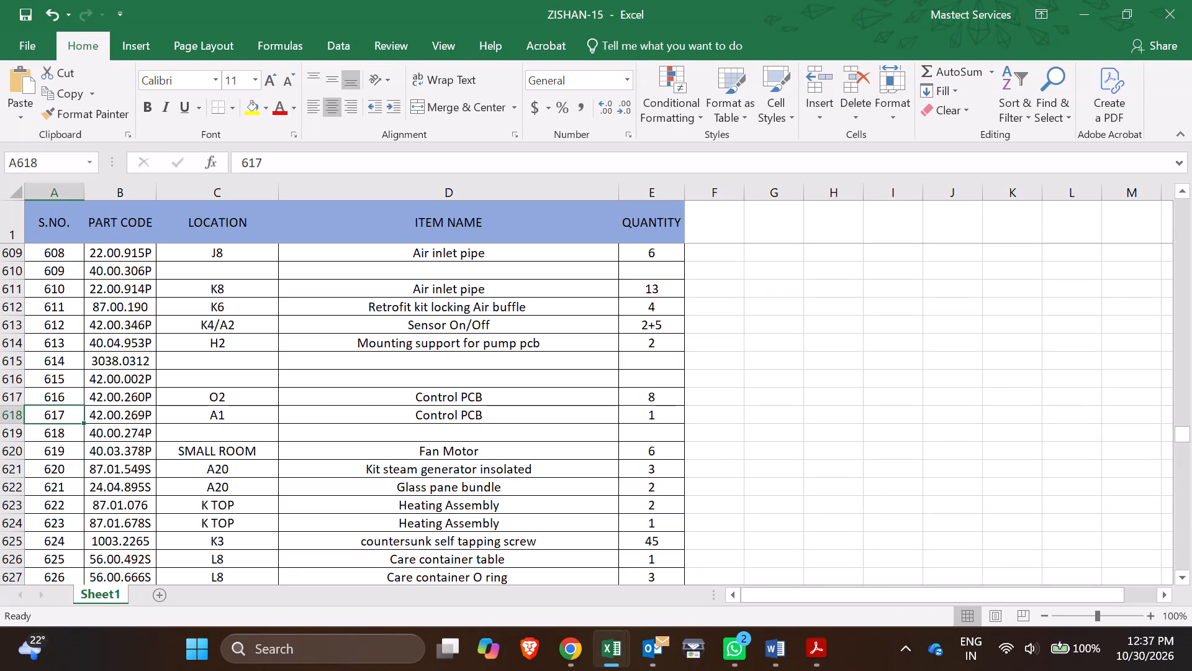
key(ctrl+s)
key(ctrl+s)
key(ctrl+s)
key(ctrl+s)
Start a new search of the stock sheet.
key(ctrl+f)
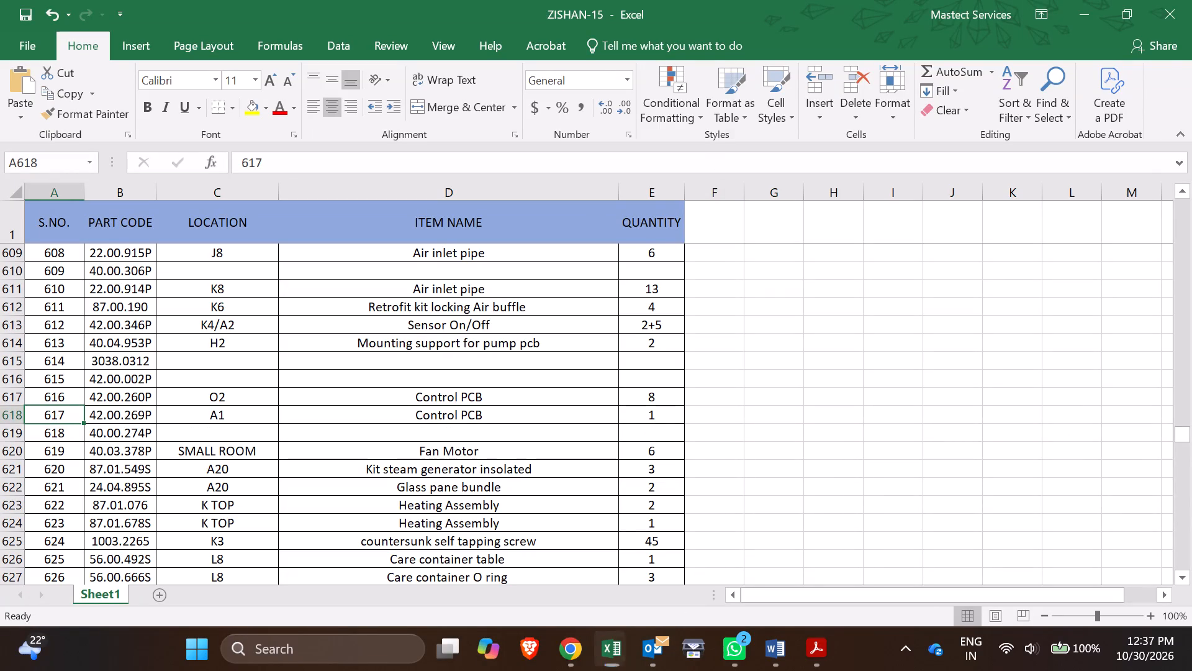
Search the stock sheet for "control panel" and select the row of part 87.01.006.
key(BackSpace)
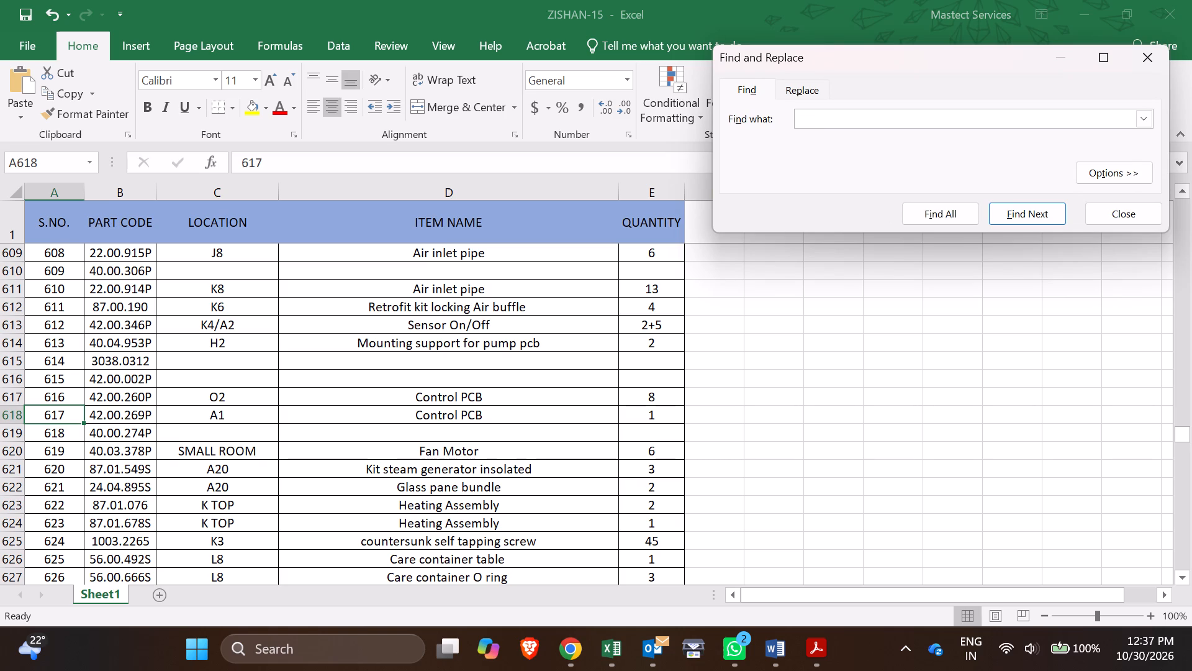
text(control panel)
key(Return)
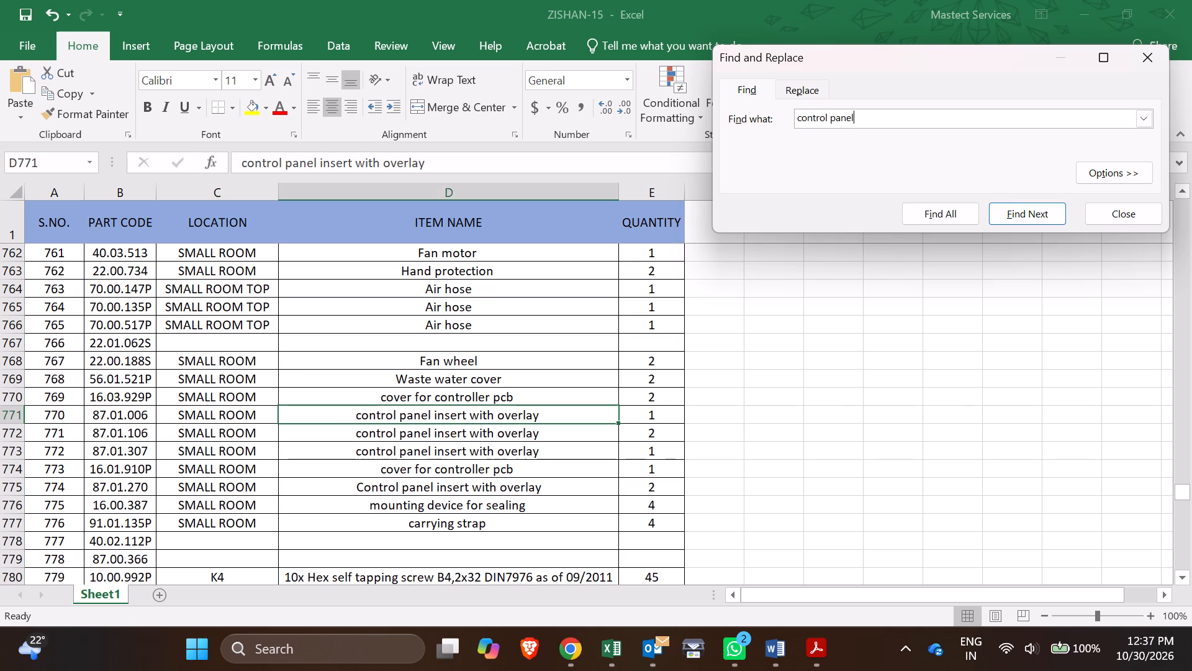
key(Return)
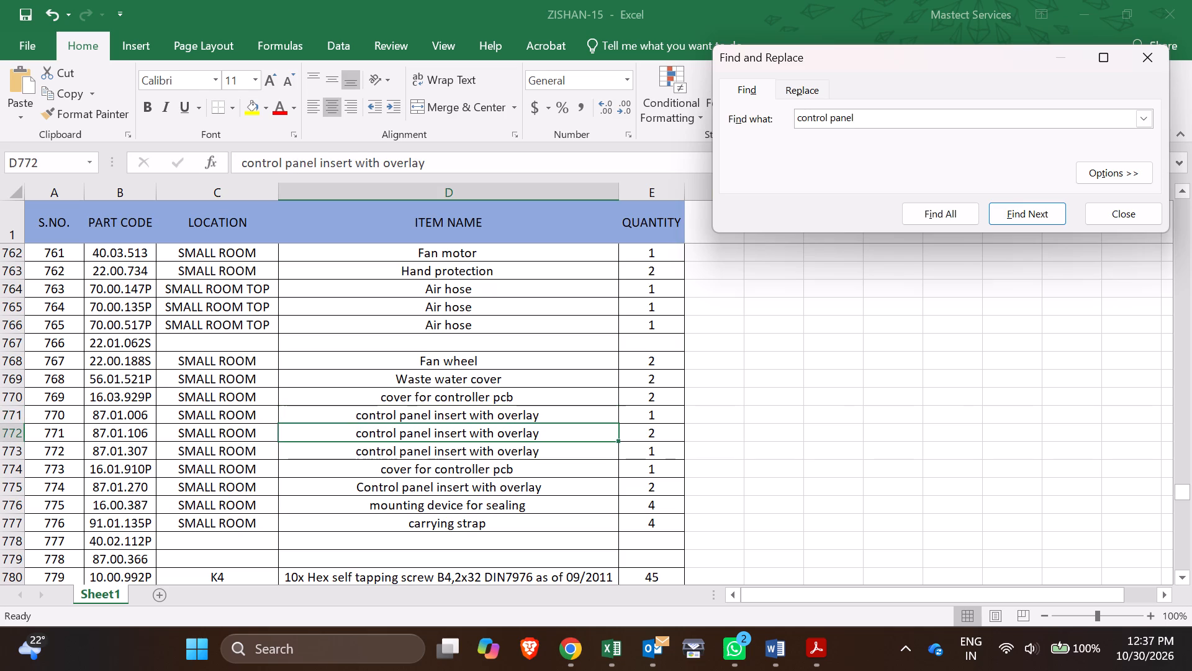
key(Up)
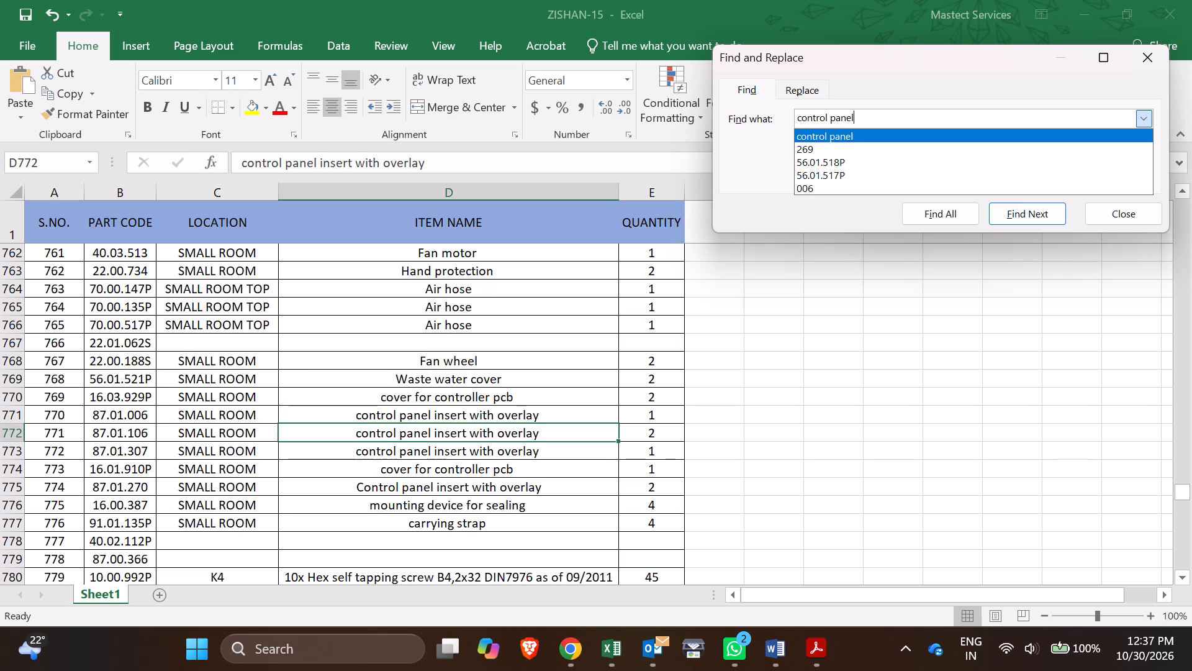
click(1147, 55)
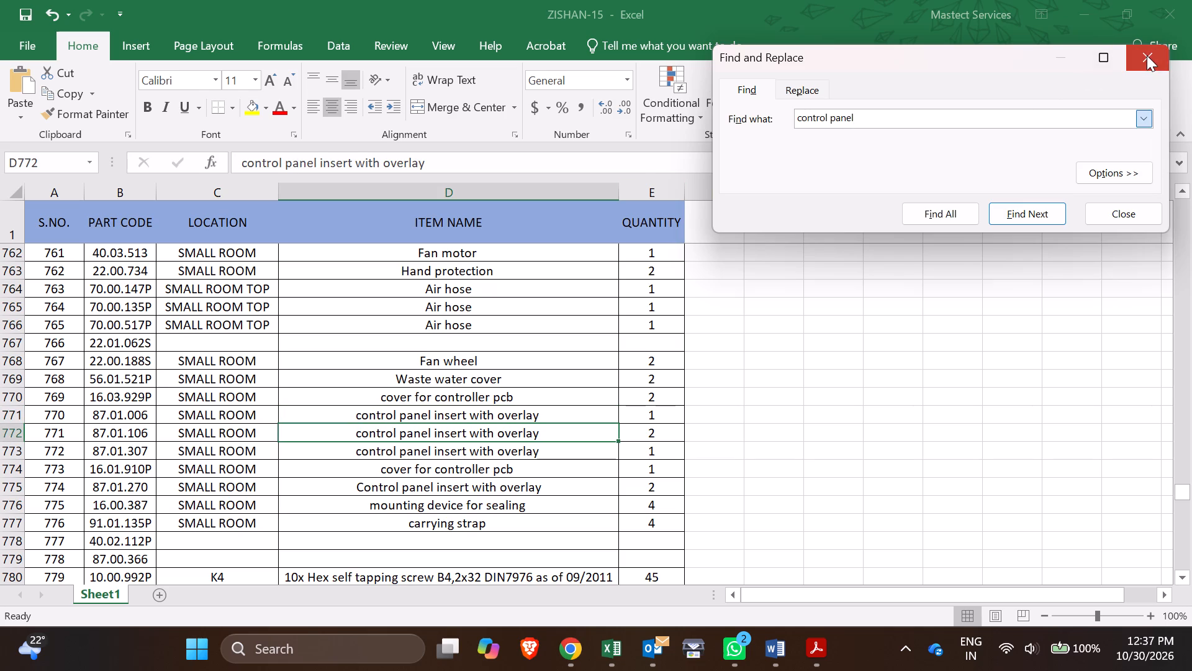
click(19, 419)
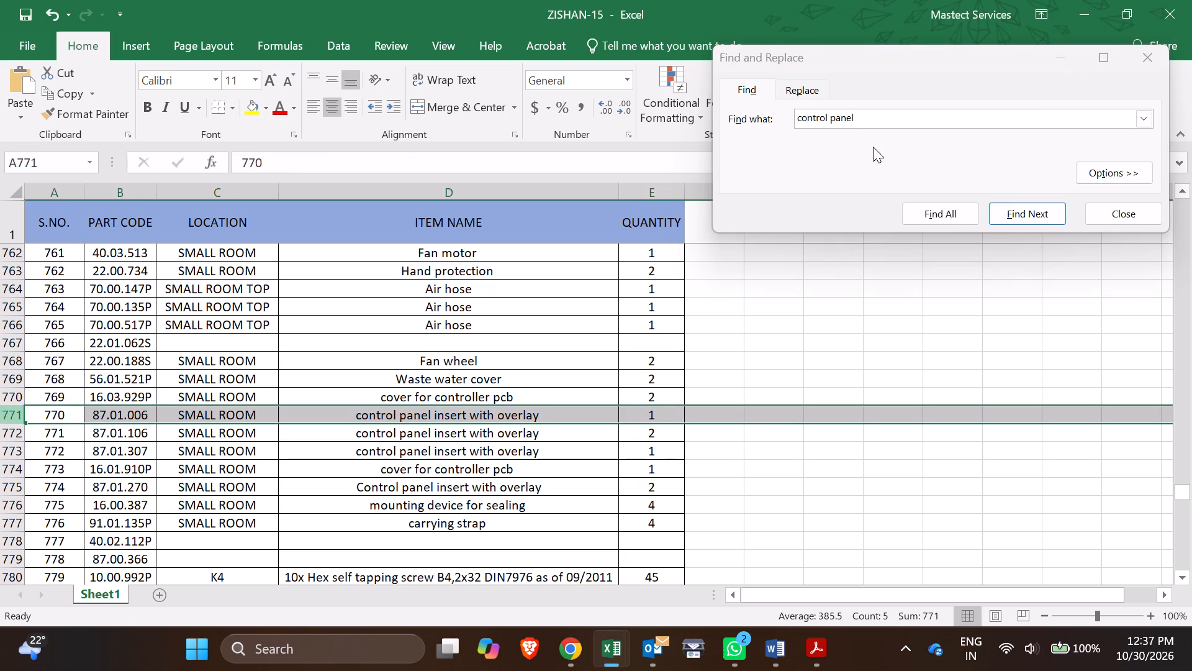
click(1145, 61)
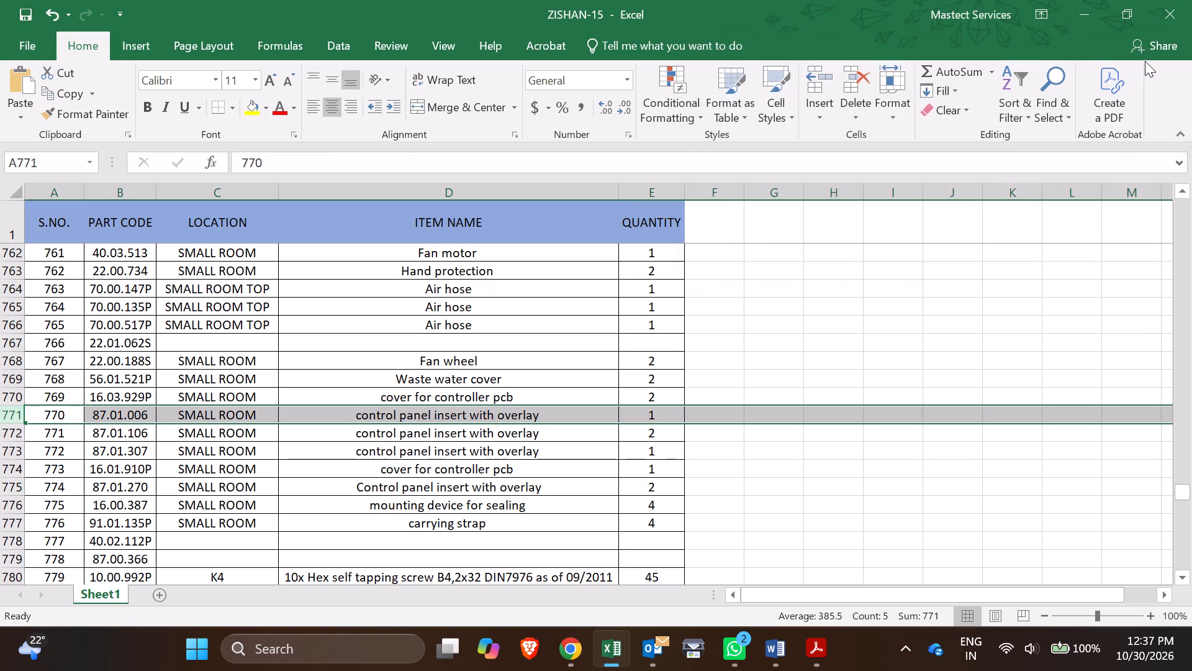
Switch to the quotation PDF in Acrobat, check its item list, and return to the stock workbook in Excel.
key(alt+Tab)
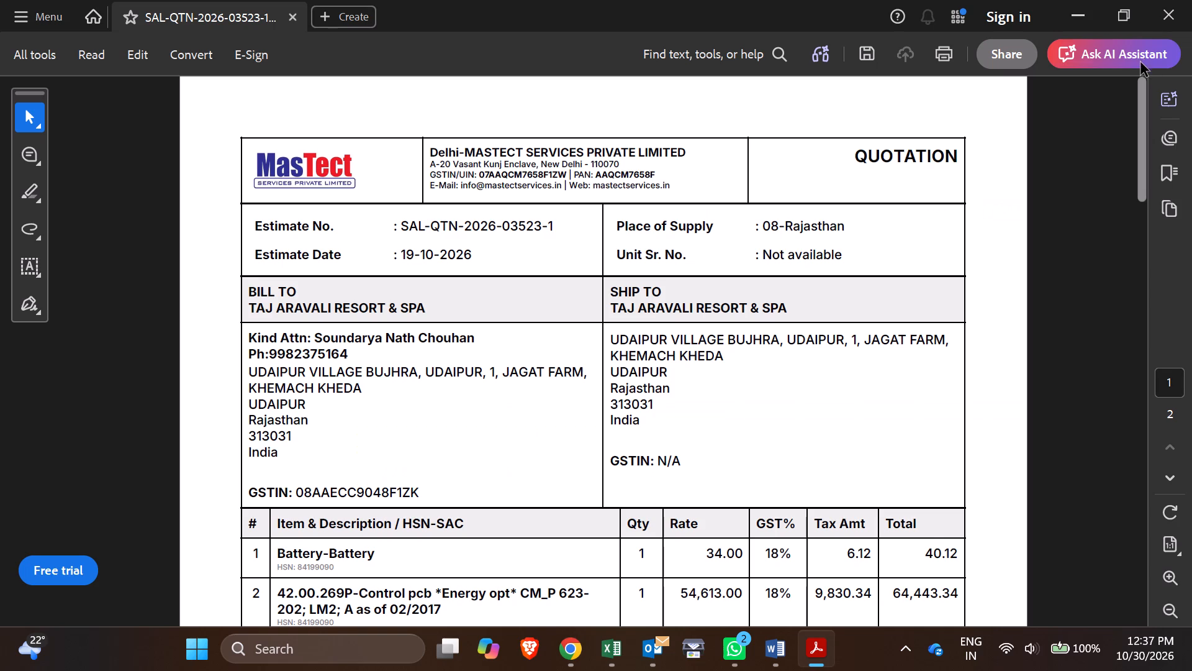
scroll(551, 309, down, 2)
scroll(551, 309, up, 6)
key(alt+Tab)
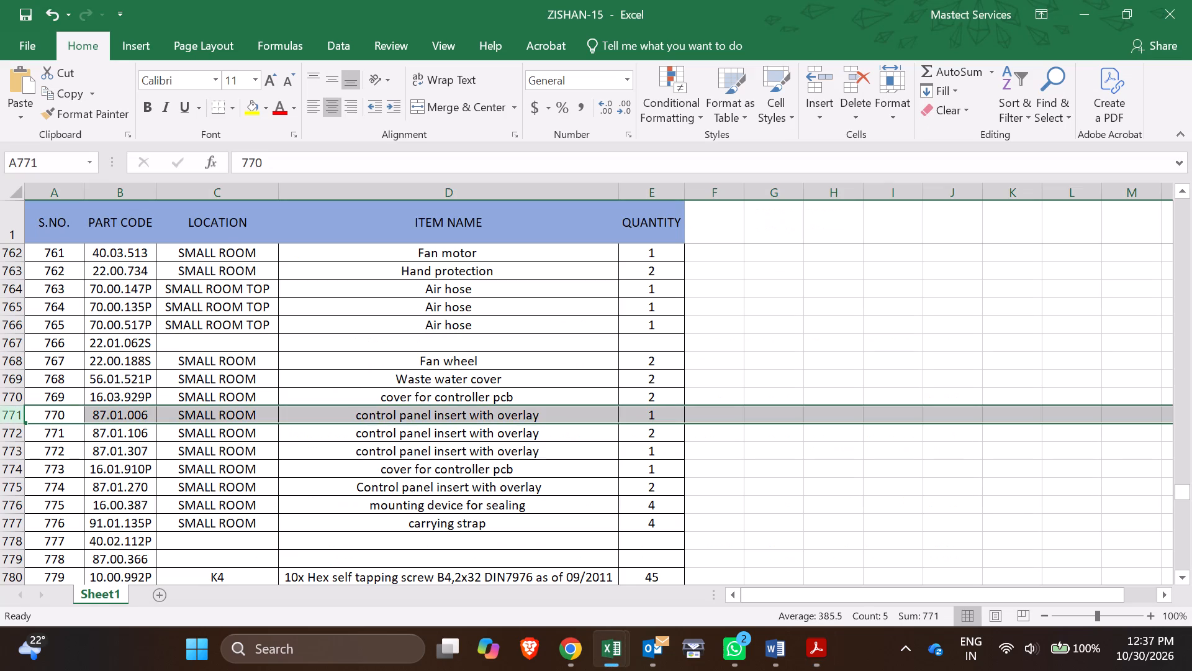
Select the part code 87.01.006 in the stock sheet and save the workbook.
click(140, 412)
key(ctrl+s)
key(ctrl+s)
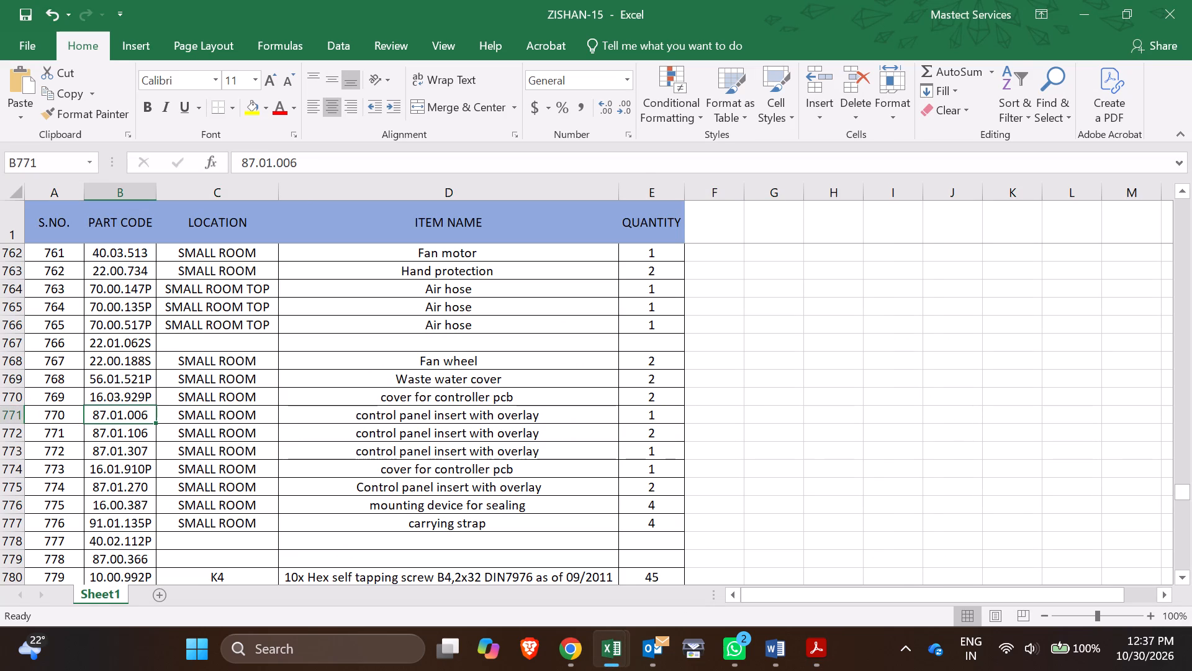
Select the item name cell of part 87.01.006 in the stock sheet.
click(361, 416)
click(361, 416)
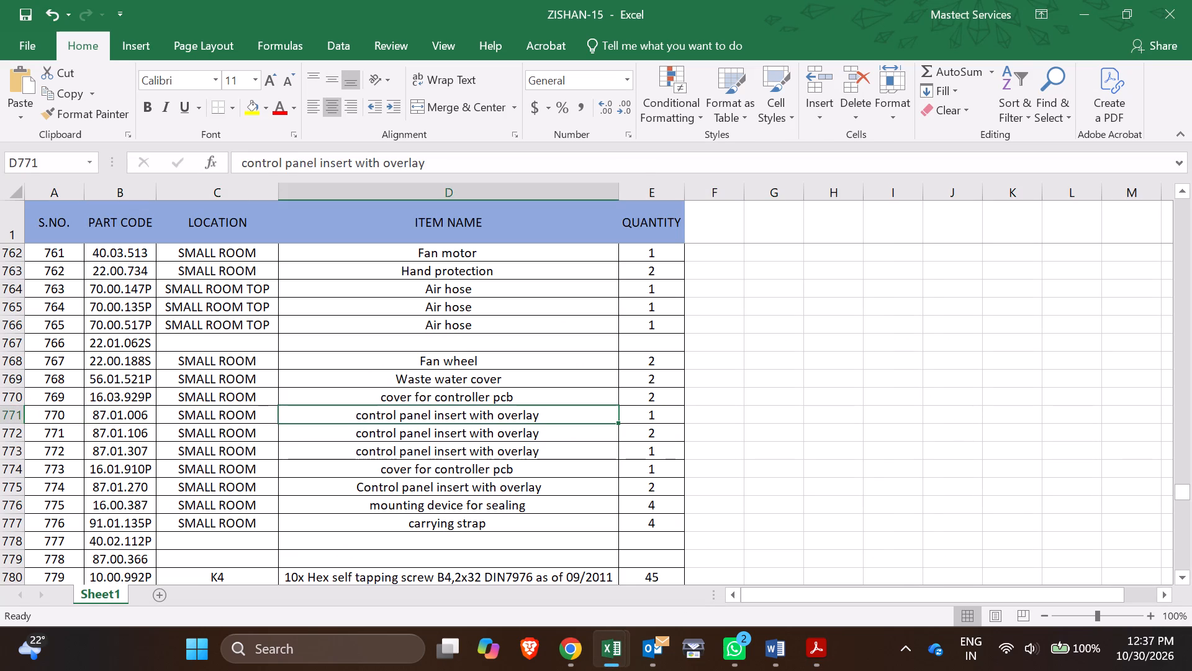
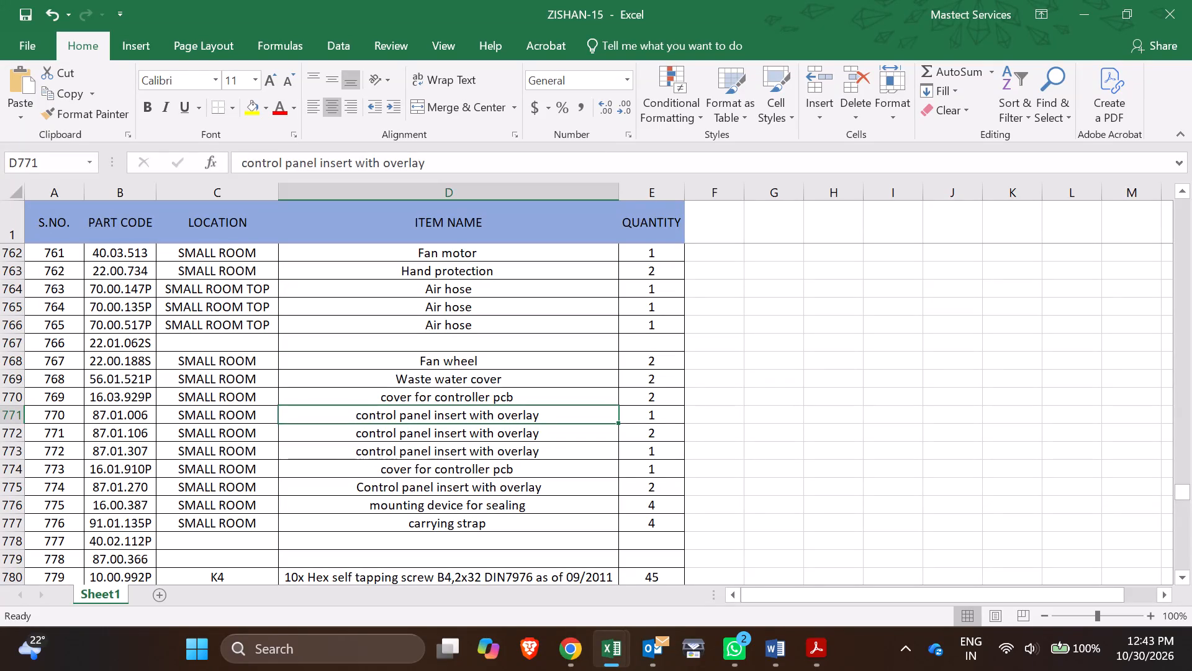
Copy part code 87.01.006 from the stock sheet into the part code cell of row 66 in the ORDER workbook and save.
click(143, 413)
key(ctrl+c)
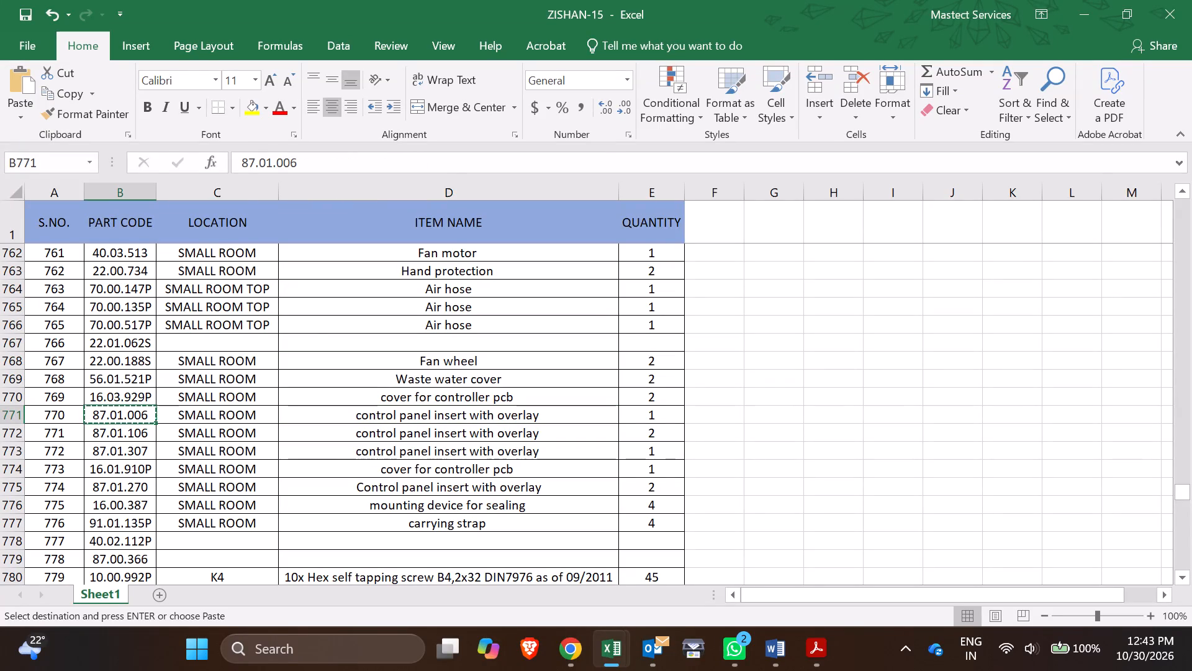
key(alt+Tab)
key(alt+Down)
key(alt+Down)
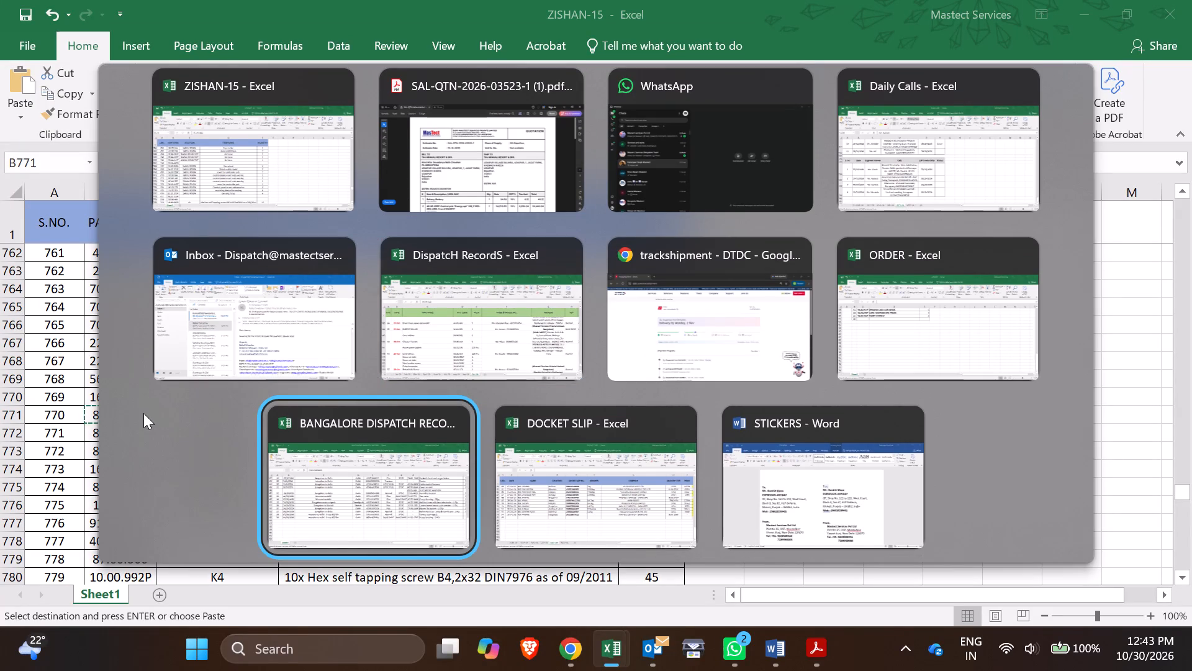
key(alt+Up)
key(alt+Right)
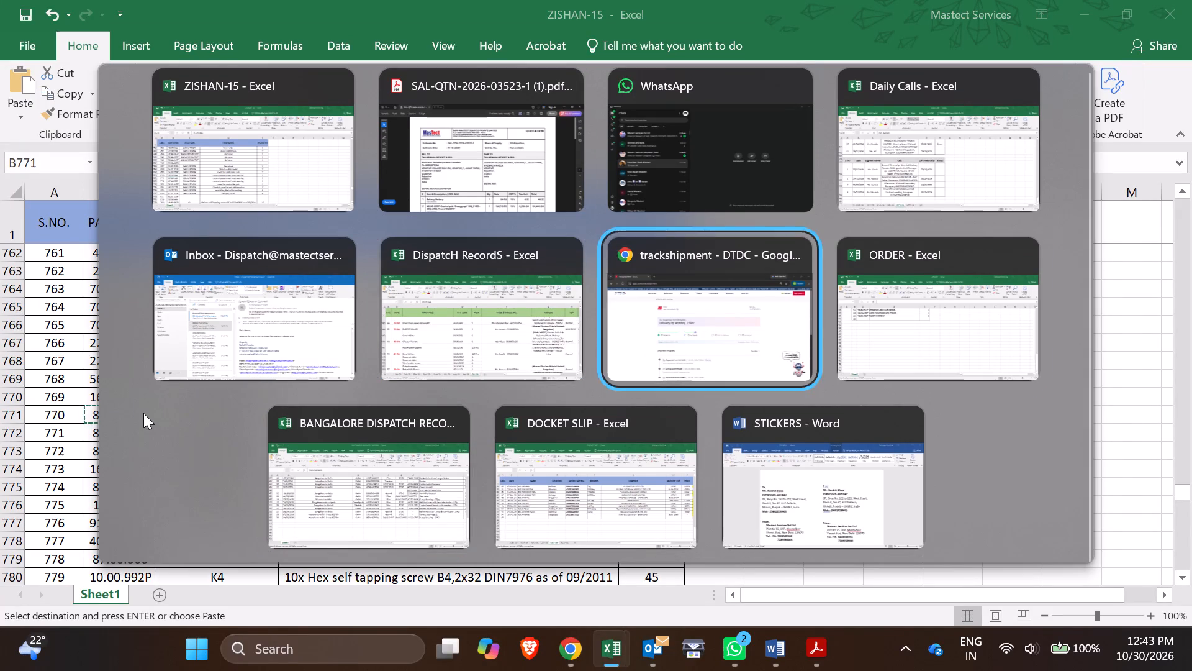
key(alt+Right)
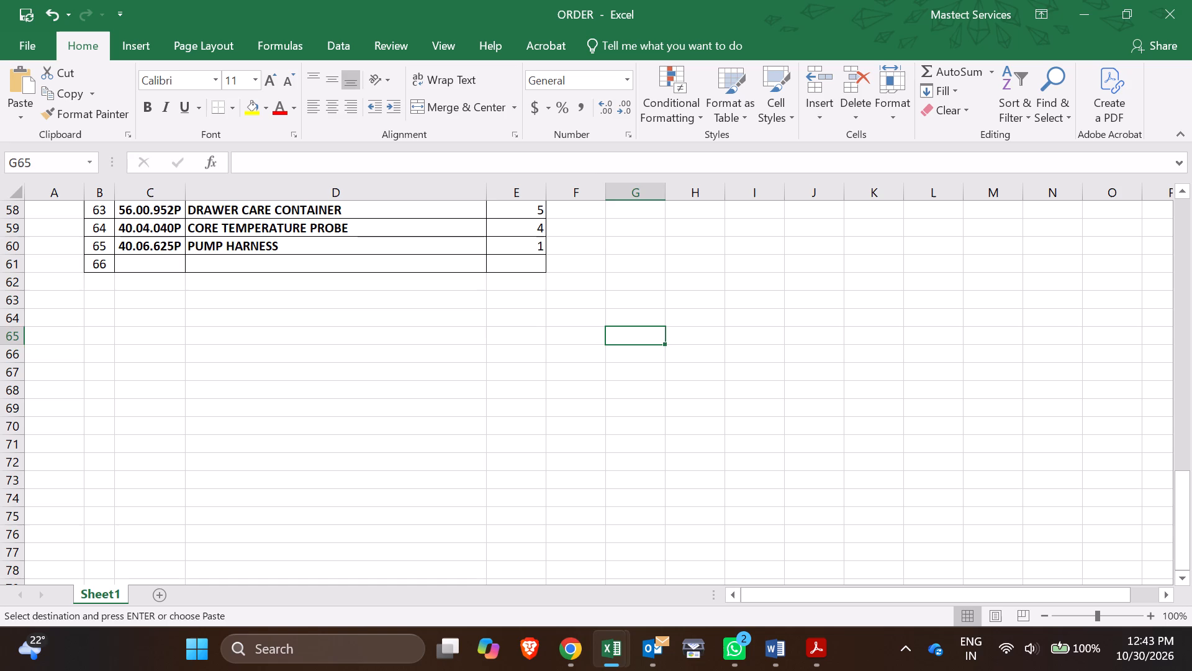
click(146, 263)
key(ctrl+v)
key(ctrl+s)
key(Return)
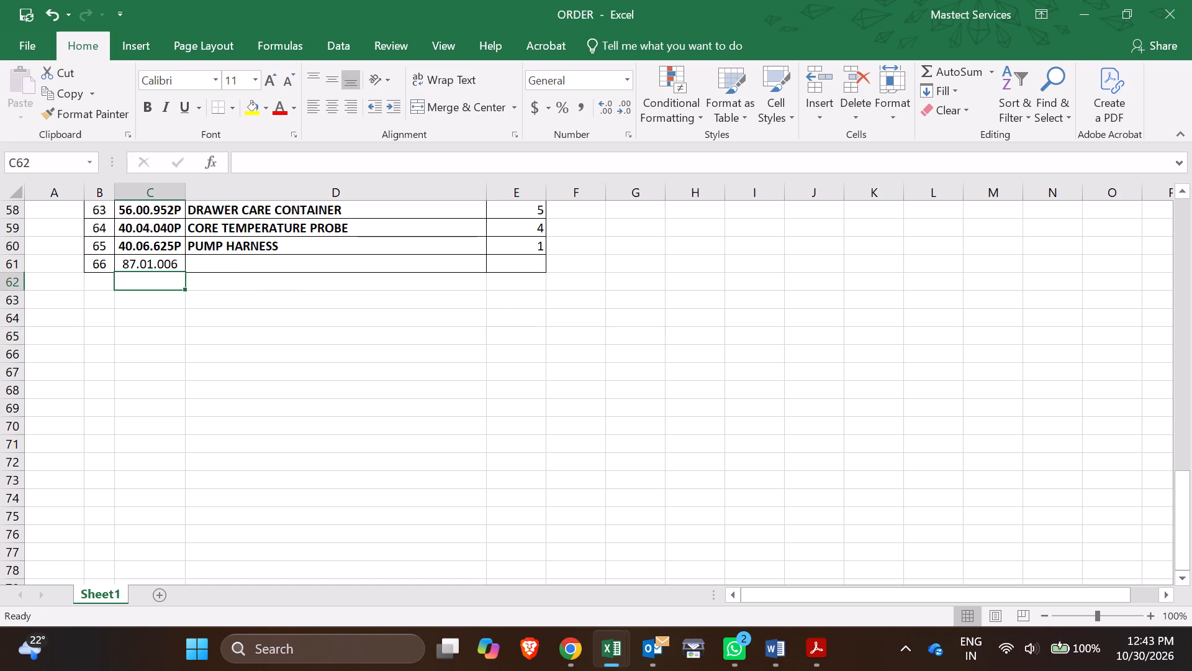
key(Up)
key(Right)
key(ctrl+s)
Copy the item name "control panel insert with overlay" from ZISHAN-15 into item 66 of the ORDER workbook and save.
key(alt+Tab)
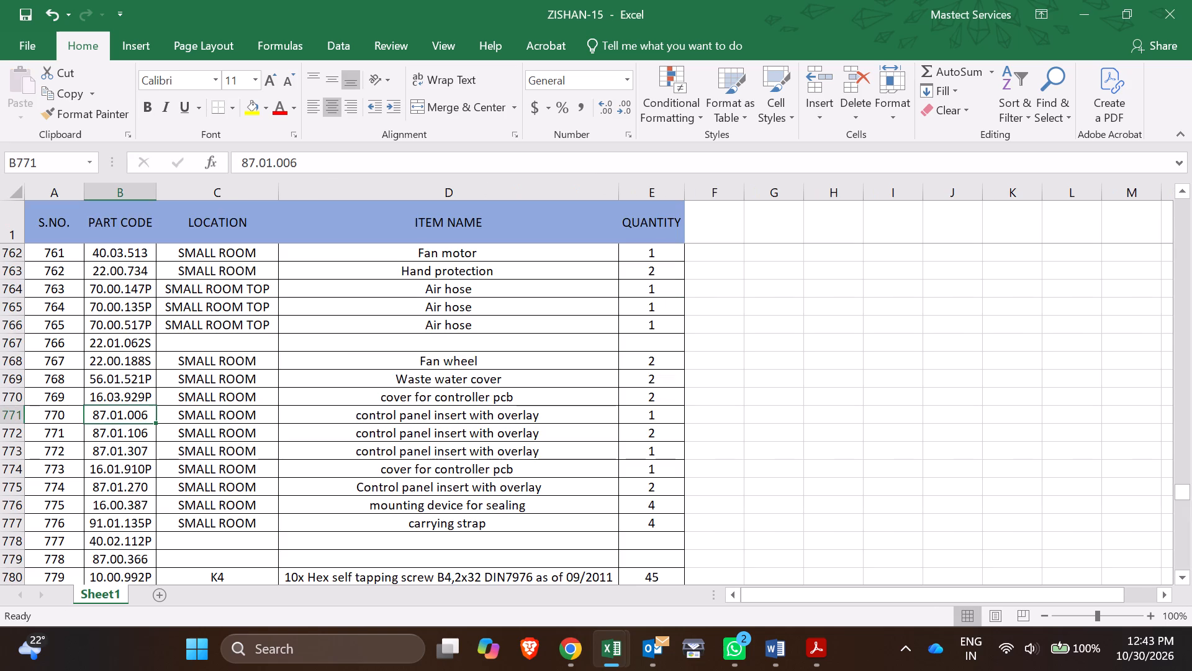
click(248, 414)
key(Right)
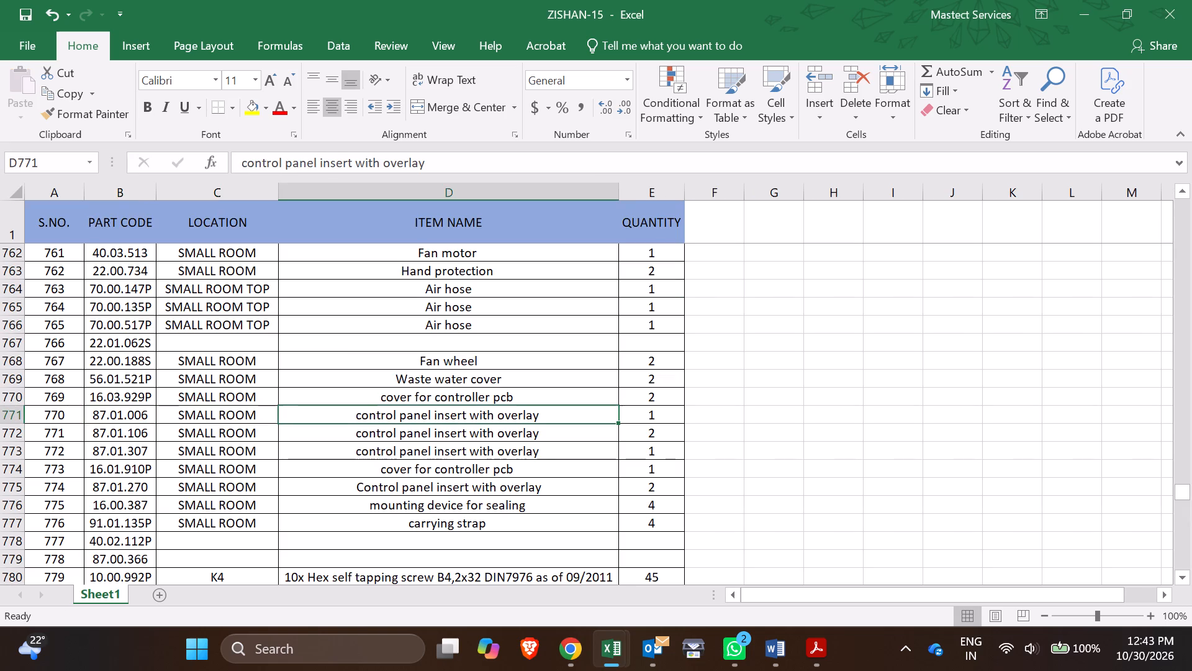
triple_click(387, 167)
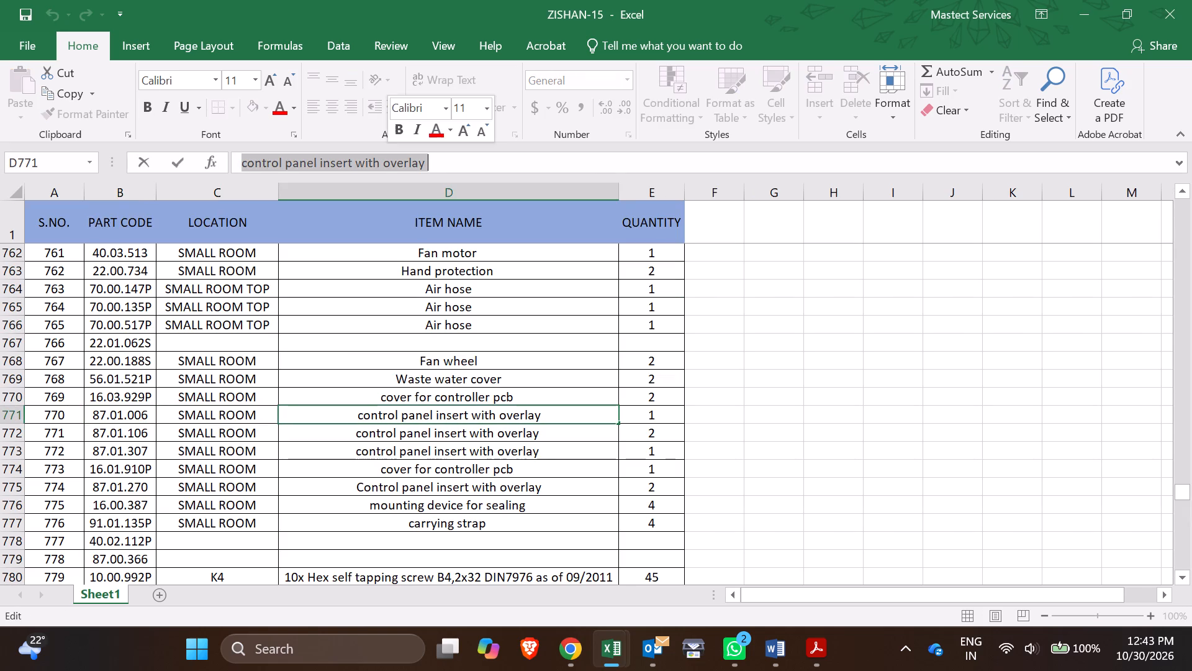
key(ctrl+c)
key(alt+Tab)
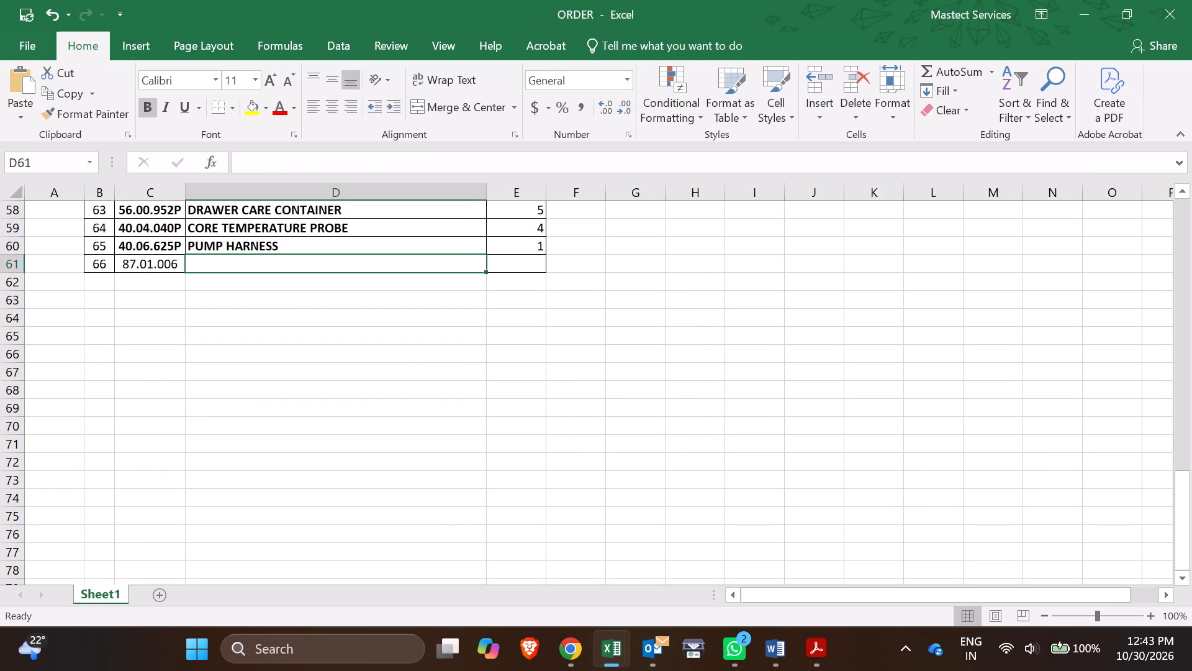
key(ctrl+v)
key(Return)
key(ctrl+s)
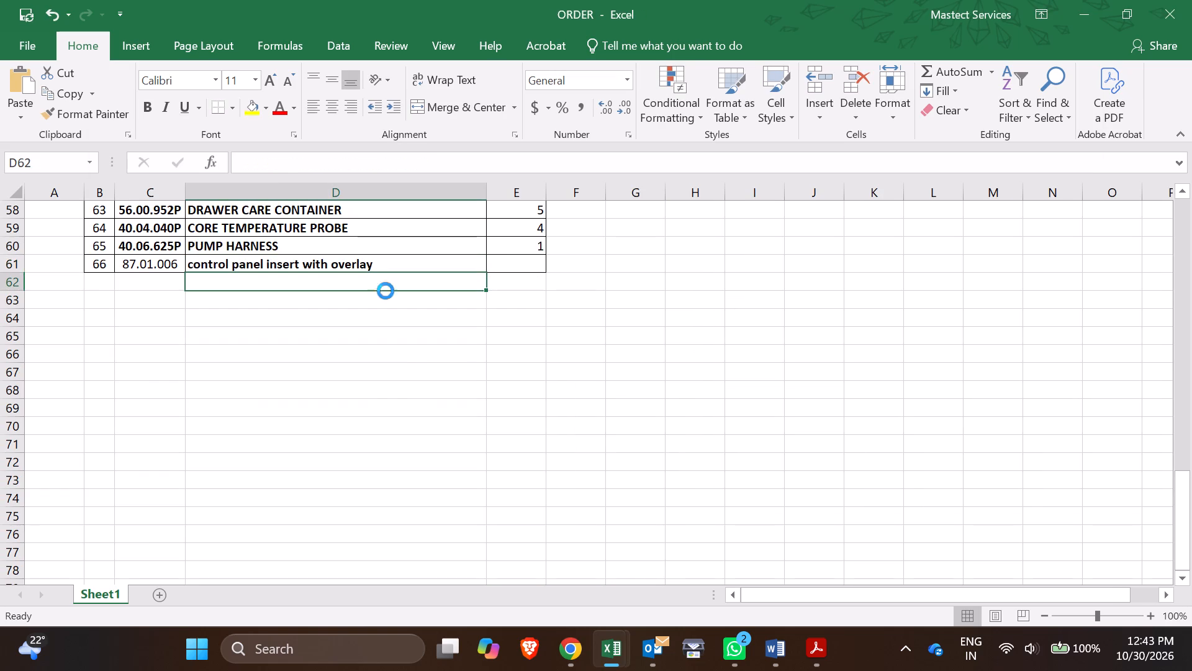
Enter a quantity of 1 for item 66 in the order list and save the workbook.
key(Up)
click(526, 260)
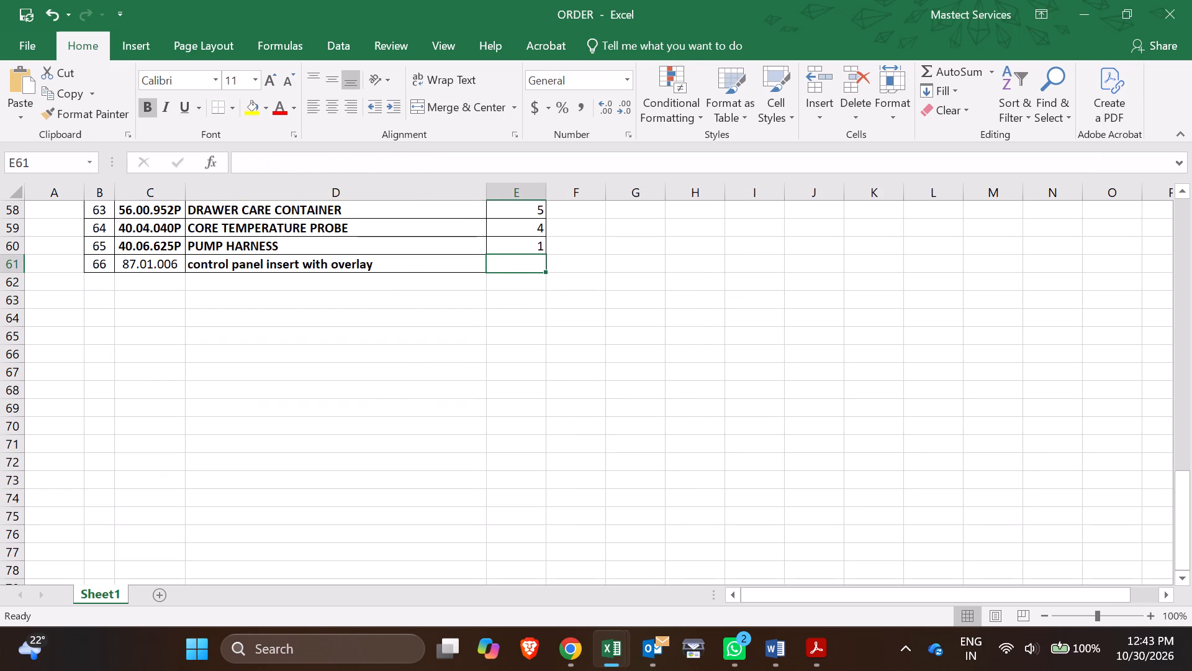
key(1)
key(Return)
key(Up)
key(Left)
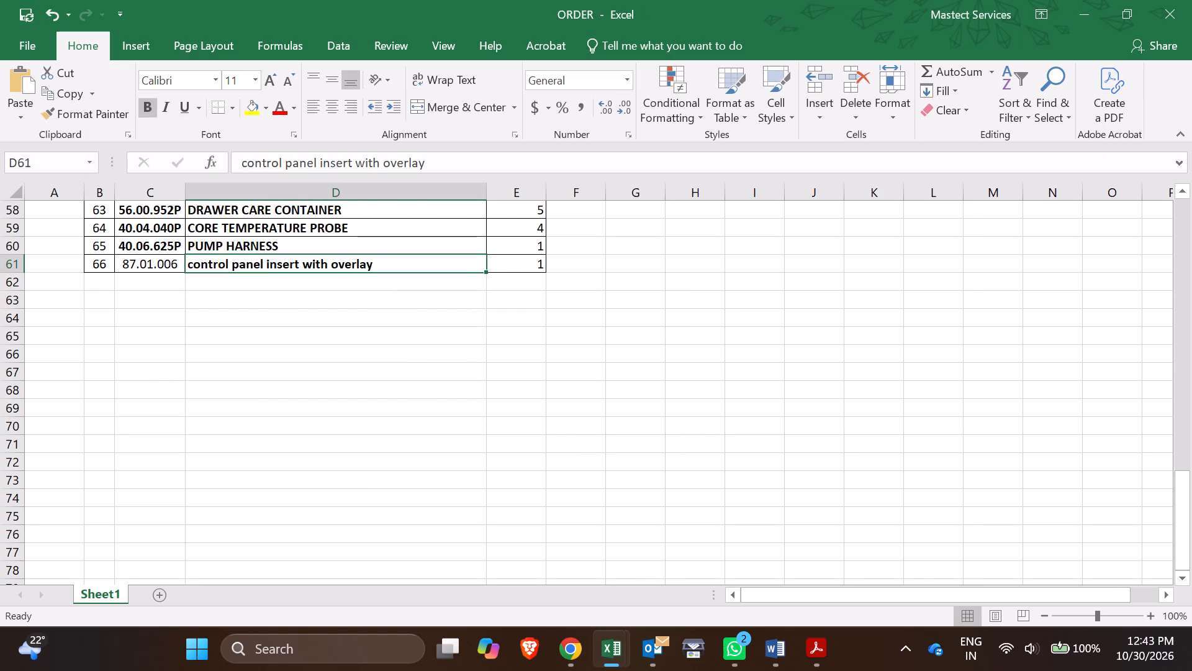
key(ctrl+s)
key(ctrl+s)
Make the part code 87.01.006 in the order list bold and save the workbook.
key(Left)
key(ctrl+b)
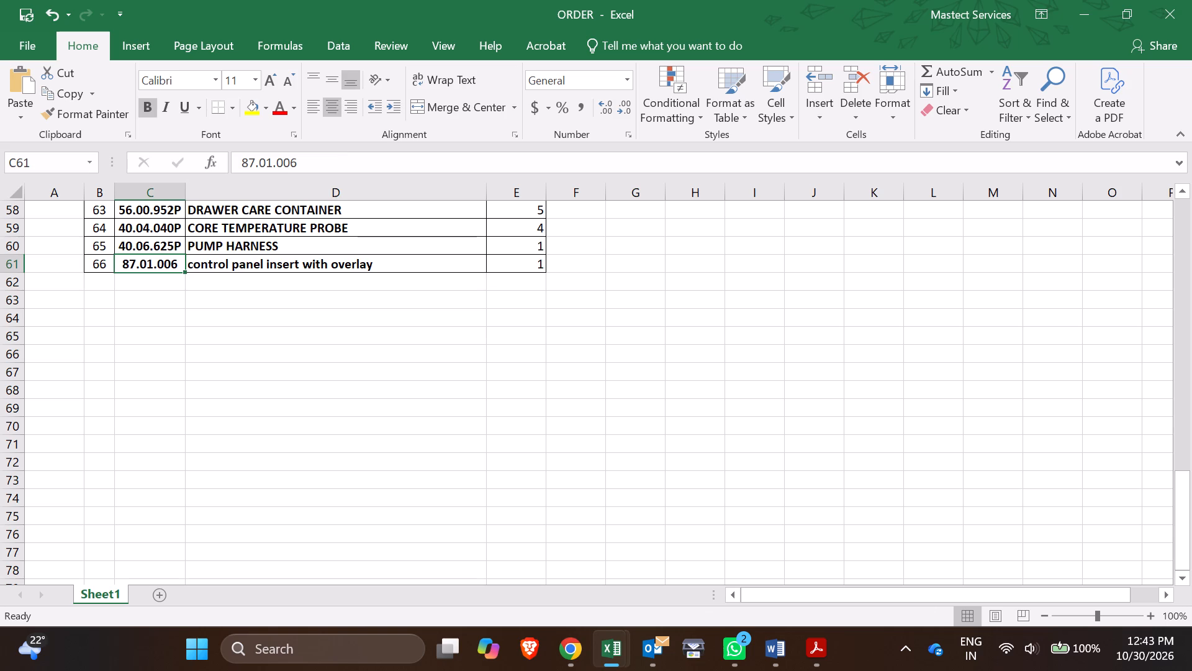
key(ctrl+s)
Rewrite the end of item 66's name in capitals as "WITH OVERLAY".
click(431, 268)
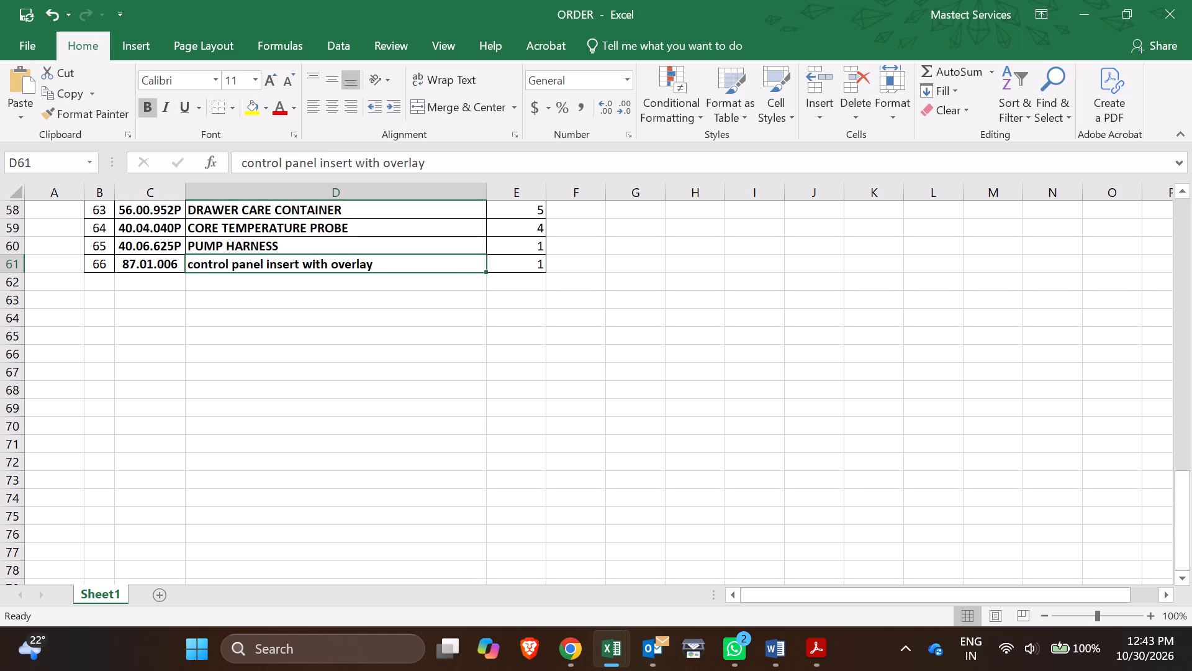
double_click(458, 163)
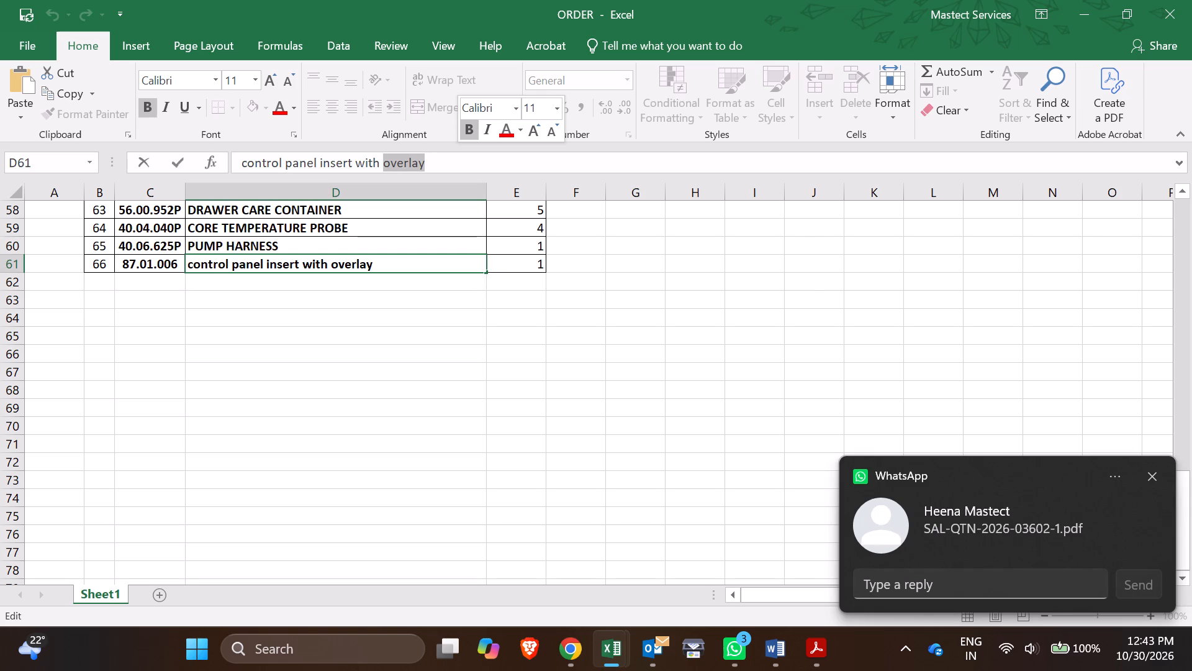
key(BackSpace)
text(OVERLAY)
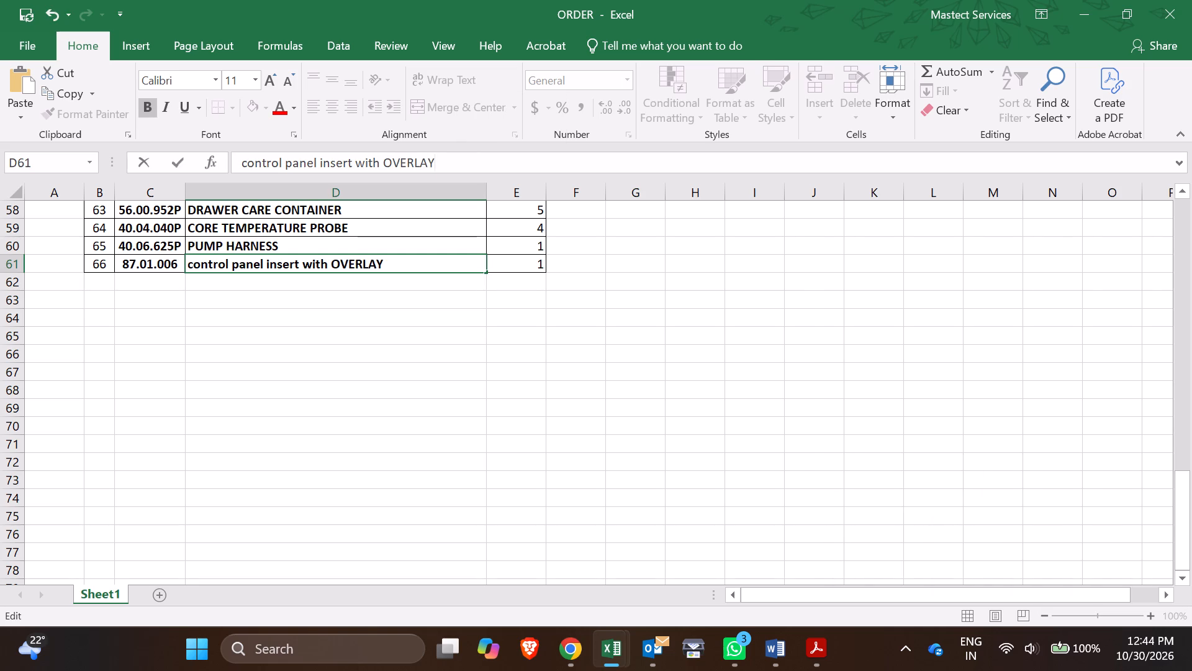
key(Left)
key(Left)
key(Left)
key(Left)
key(Left)
key(Left)
key(Left)
key(Left)
key(BackSpace)
key(BackSpace)
key(BackSpace)
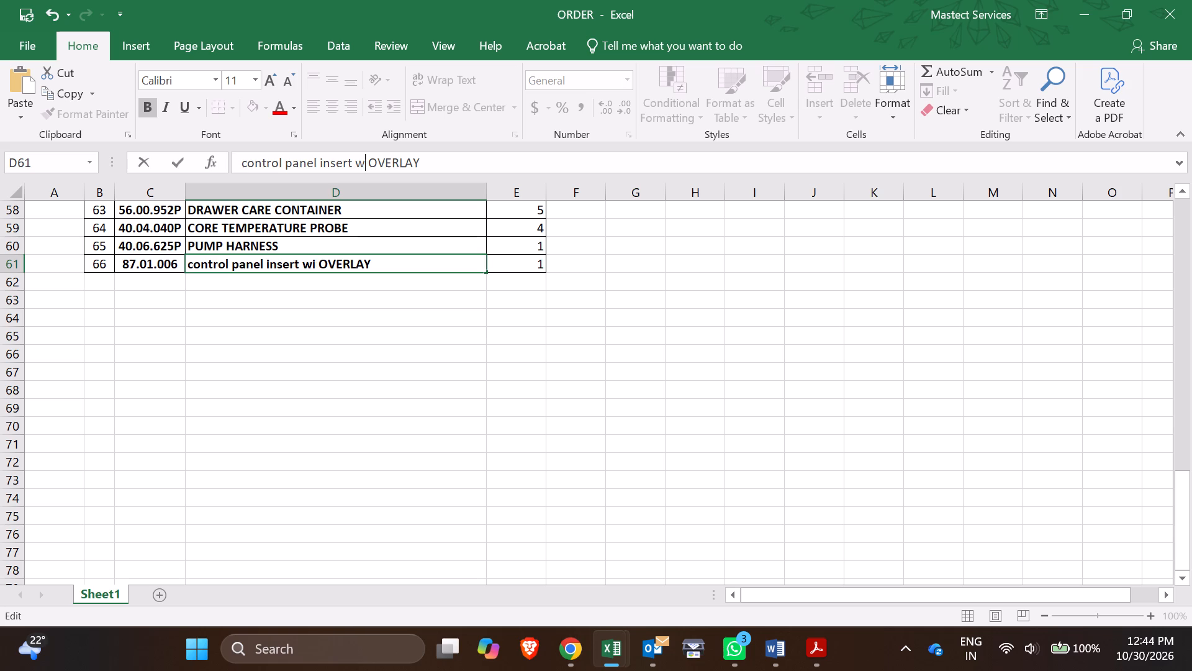
key(BackSpace)
text(WITH)
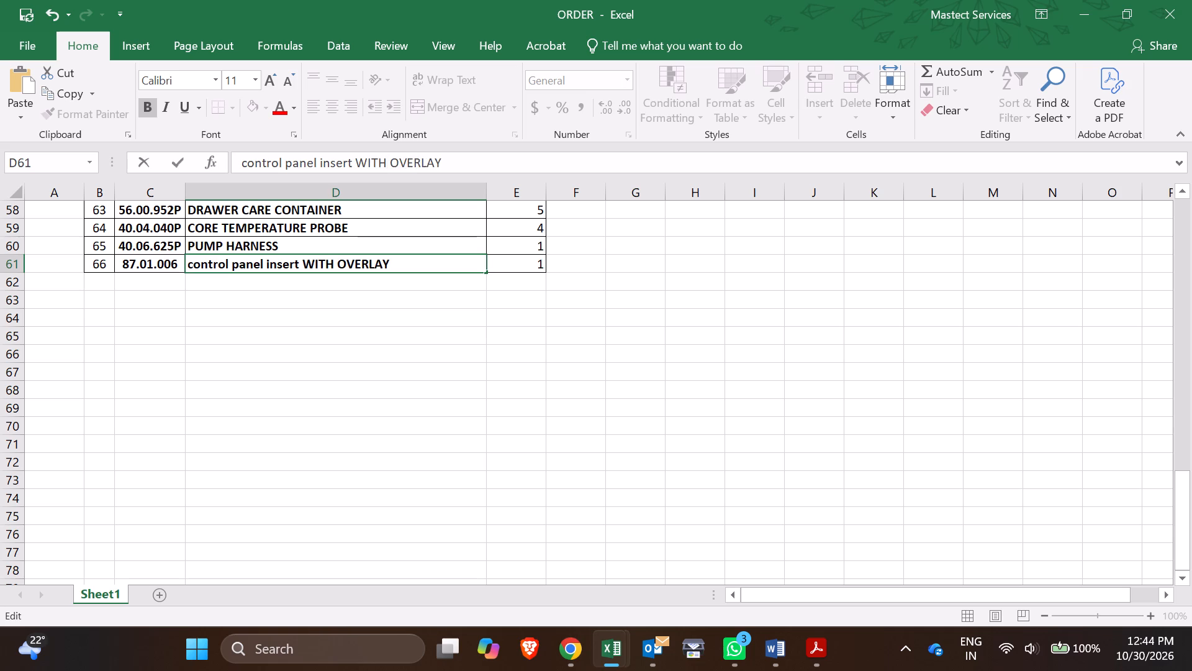
Rewrite the middle words of item 66's name in capitals as "PANEL INSERT".
key(Left)
key(Left)
key(Left)
key(Left)
key(Left)
key(Left)
key(Right)
key(BackSpace)
key(BackSpace)
key(BackSpace)
key(BackSpace)
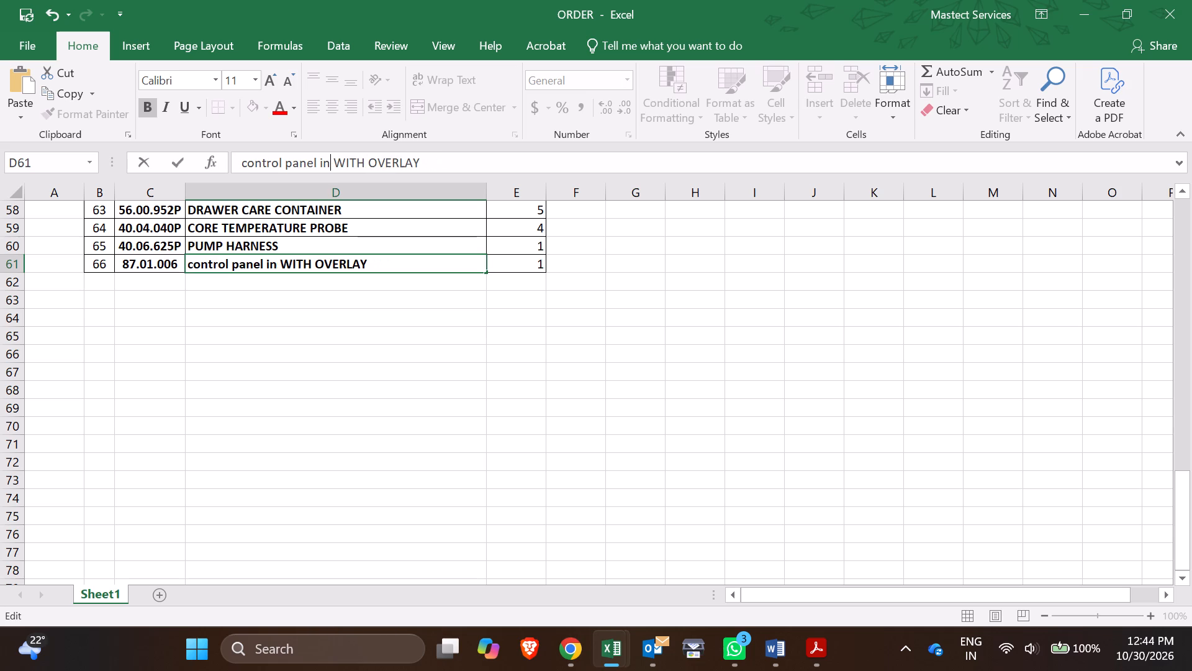
key(BackSpace)
key(BackSpace)
text(INSERT)
key(Left)
key(Left)
key(Left)
key(Left)
key(Left)
key(Left)
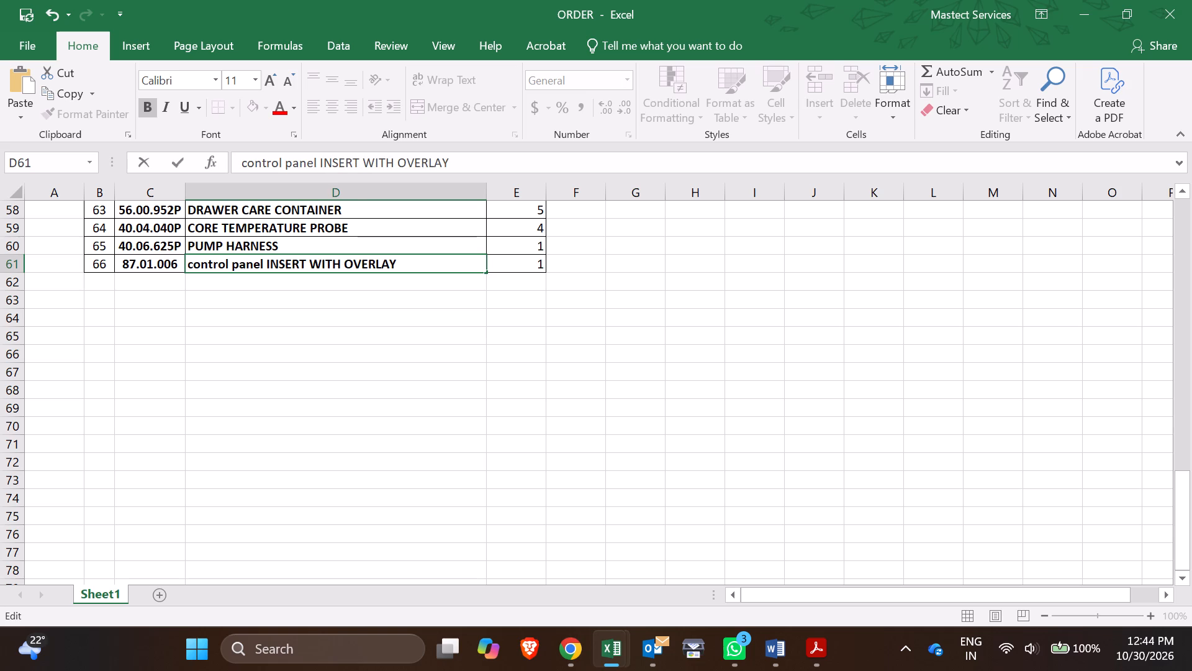
key(Left)
key(BackSpace)
key(BackSpace)
key(BackSpace)
key(BackSpace)
key(BackSpace)
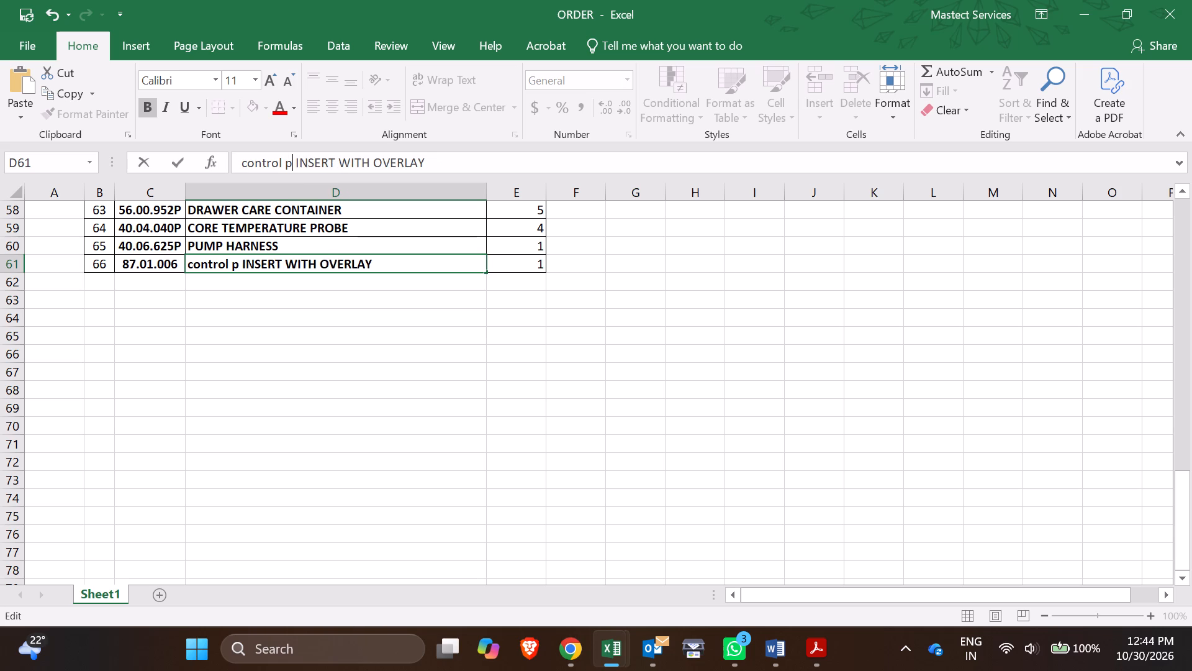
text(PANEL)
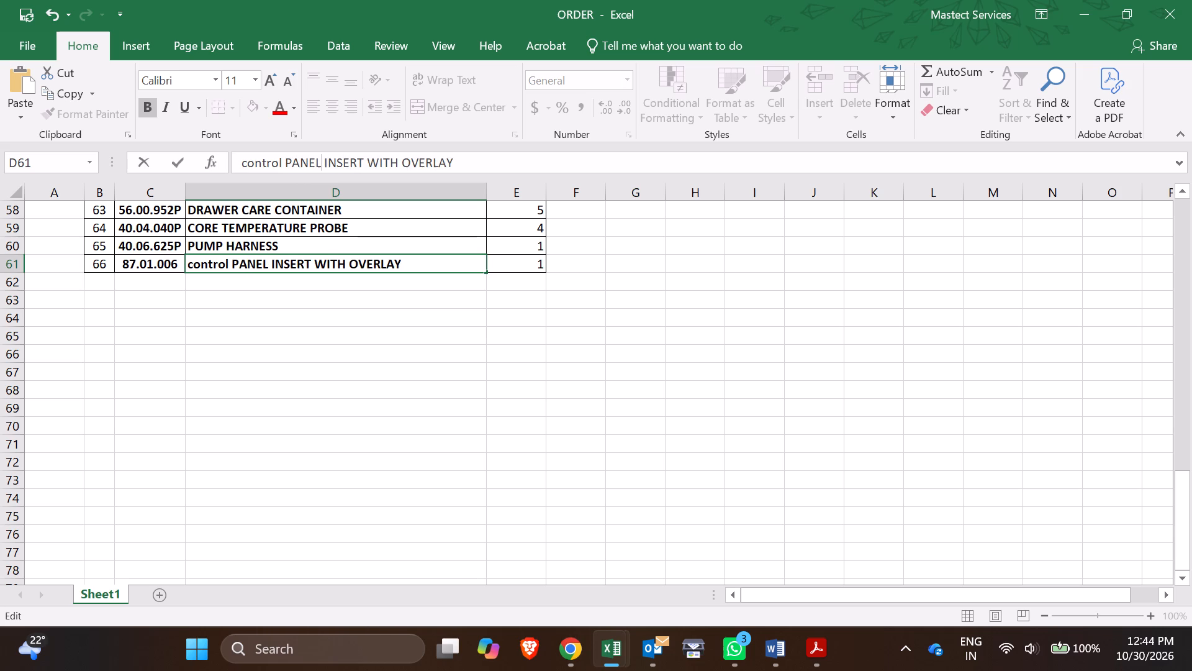
Rewrite the first word of item 66's name in capitals as "CONTROL" and save the order workbook.
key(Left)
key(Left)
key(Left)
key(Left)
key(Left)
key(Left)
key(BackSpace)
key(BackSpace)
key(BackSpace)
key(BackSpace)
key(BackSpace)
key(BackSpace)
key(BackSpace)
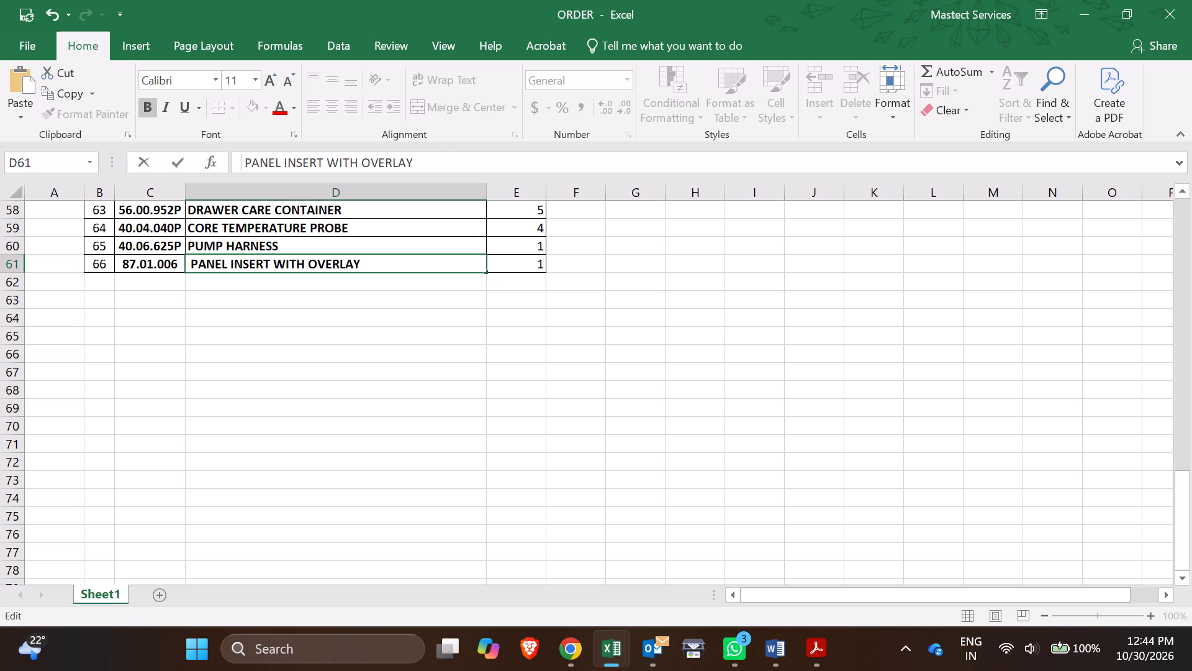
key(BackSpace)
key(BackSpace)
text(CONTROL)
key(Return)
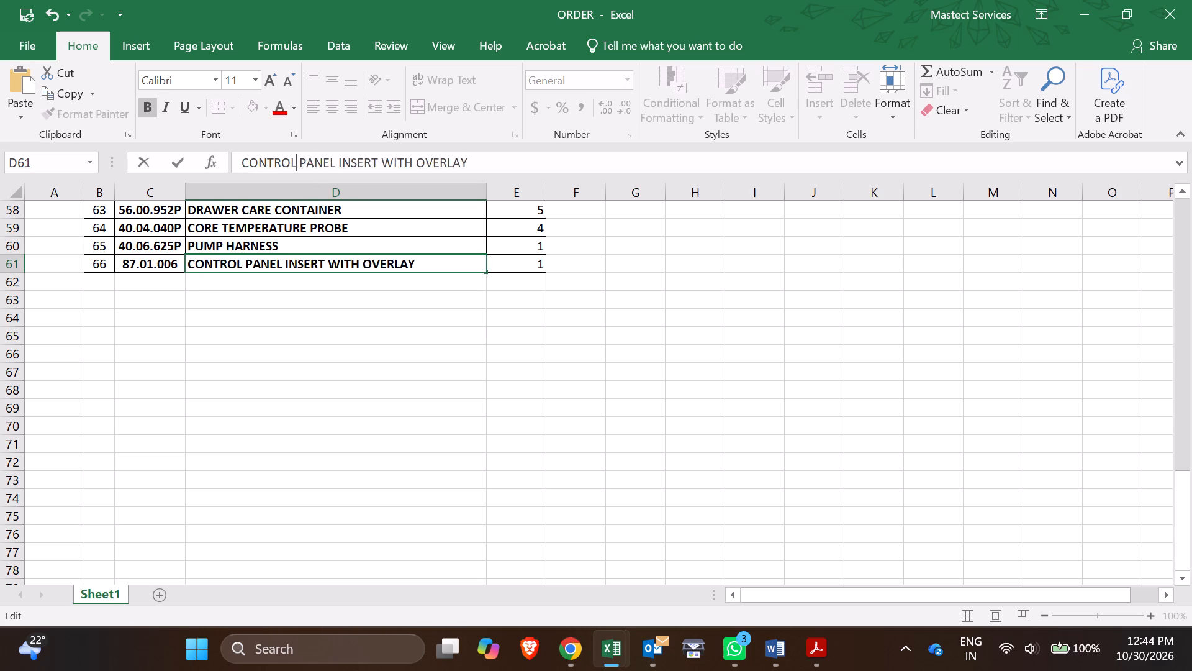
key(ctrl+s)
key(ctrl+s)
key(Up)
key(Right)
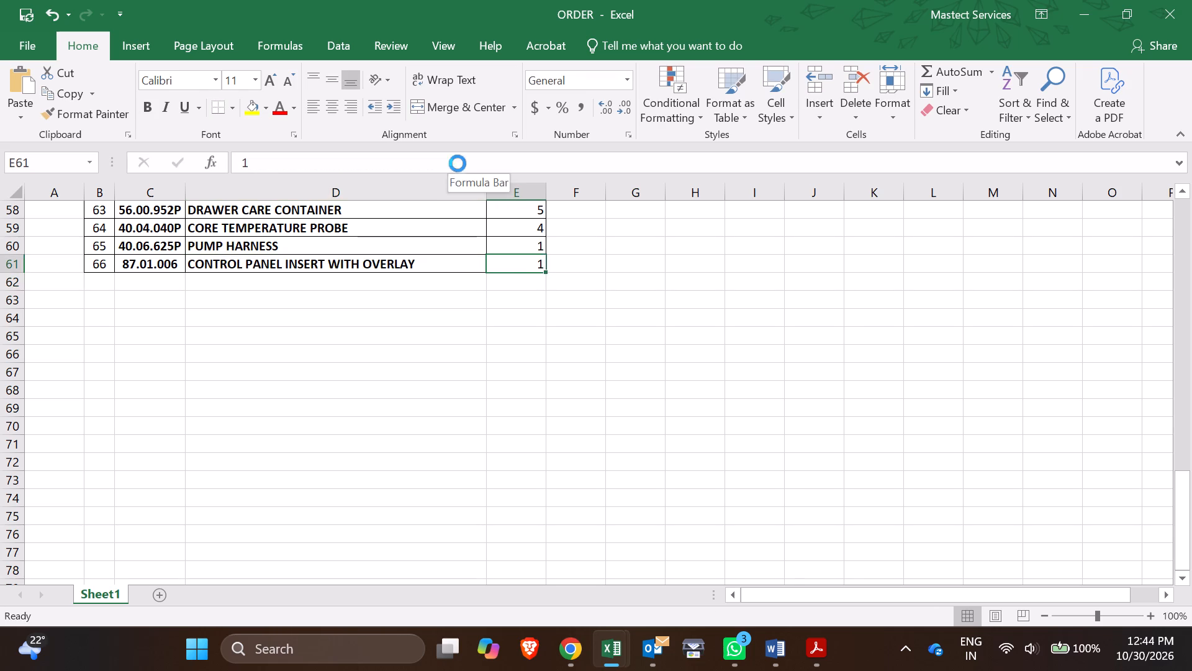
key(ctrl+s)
Switch to the ZISHAN-15 workbook.
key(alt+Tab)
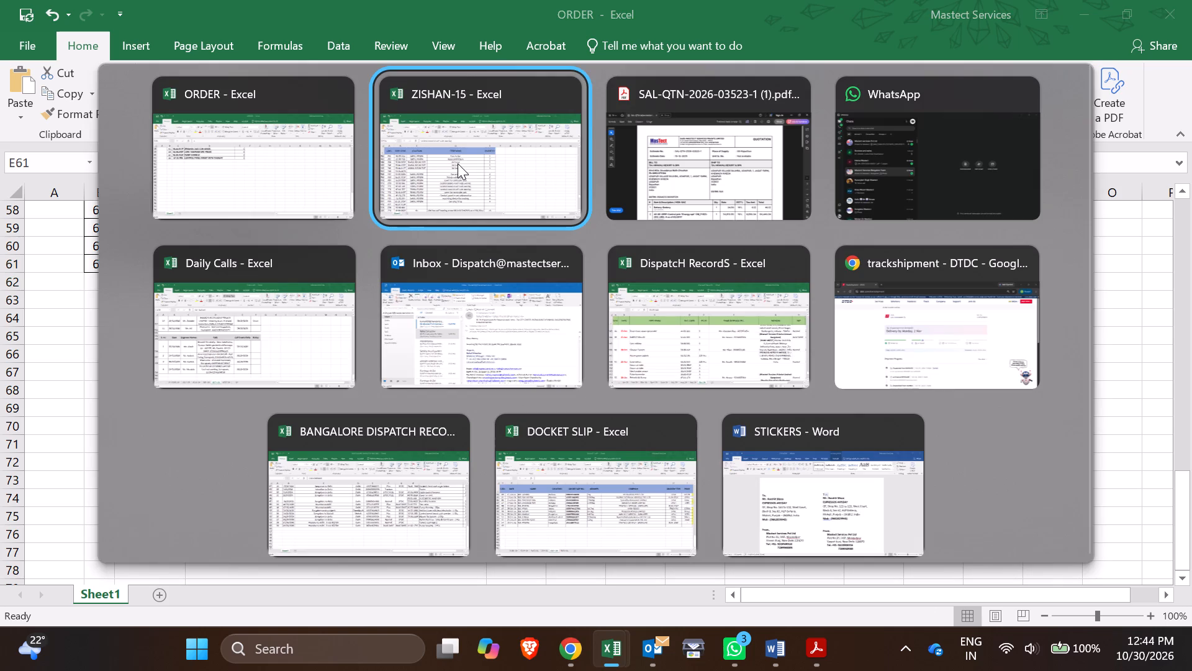
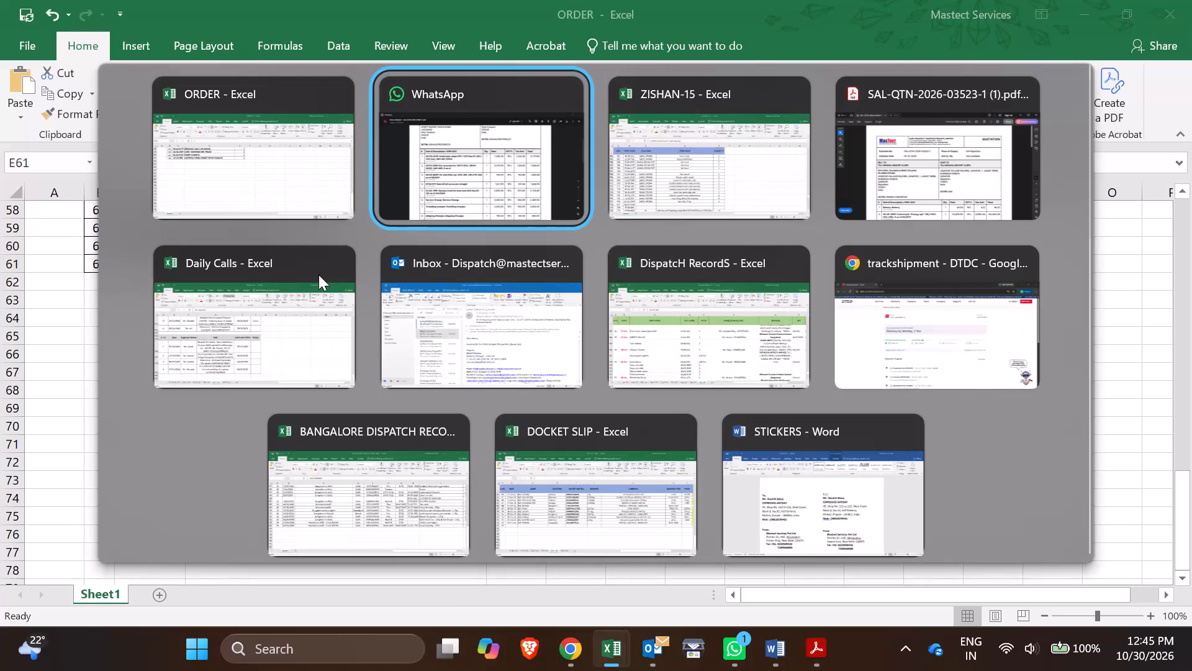
Switch to the ZISHAN-15 workbook, search for part code 40.05.670P and select the location cell in its row.
key(alt+Right)
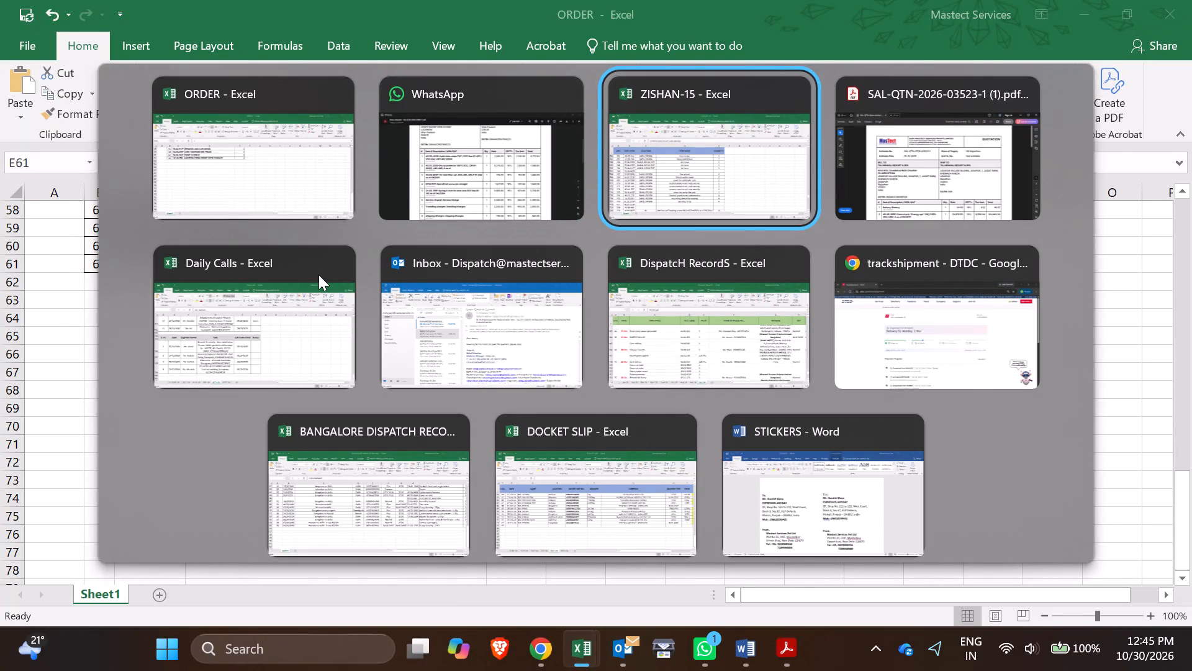
key(ctrl+f)
key(BackSpace)
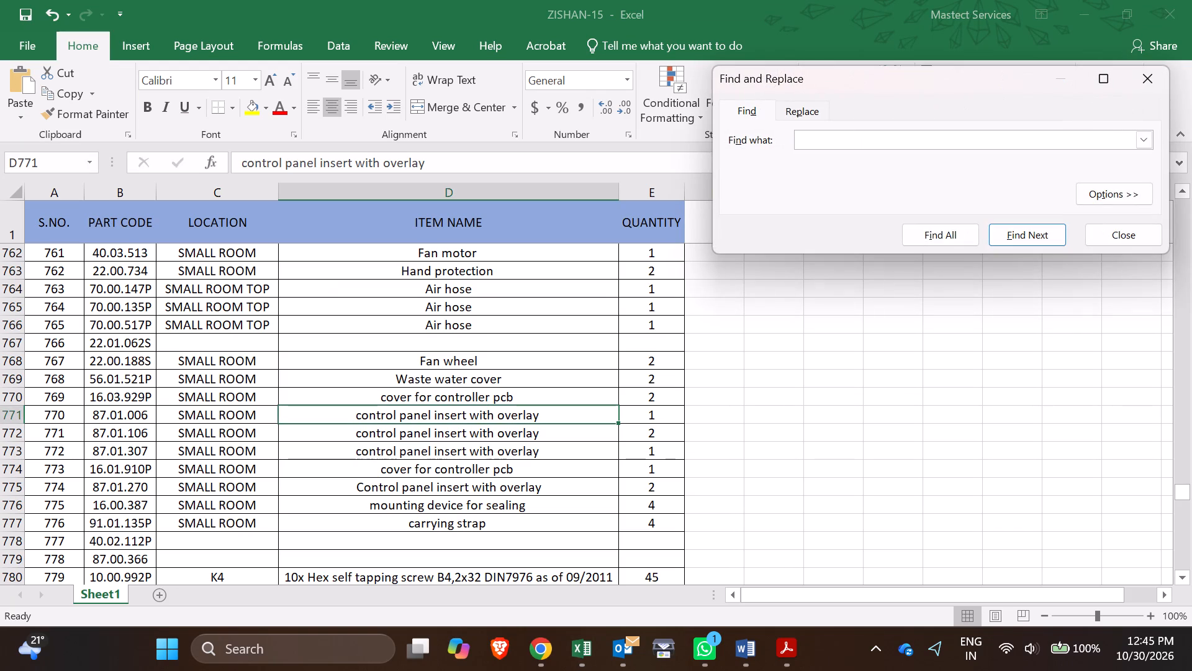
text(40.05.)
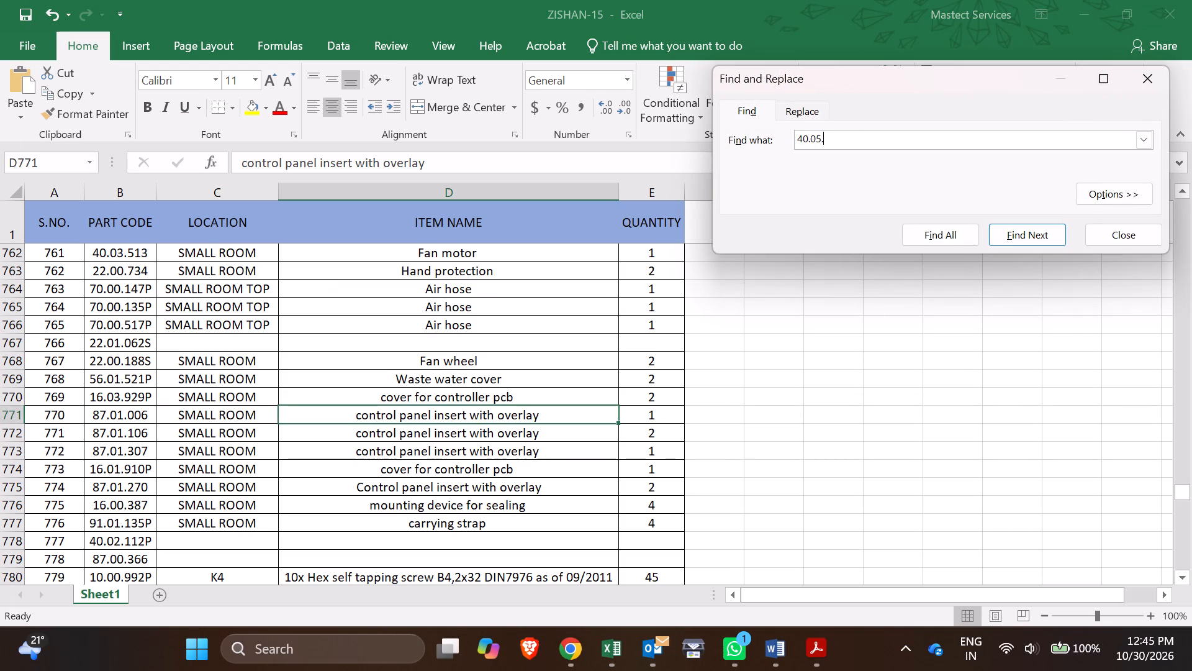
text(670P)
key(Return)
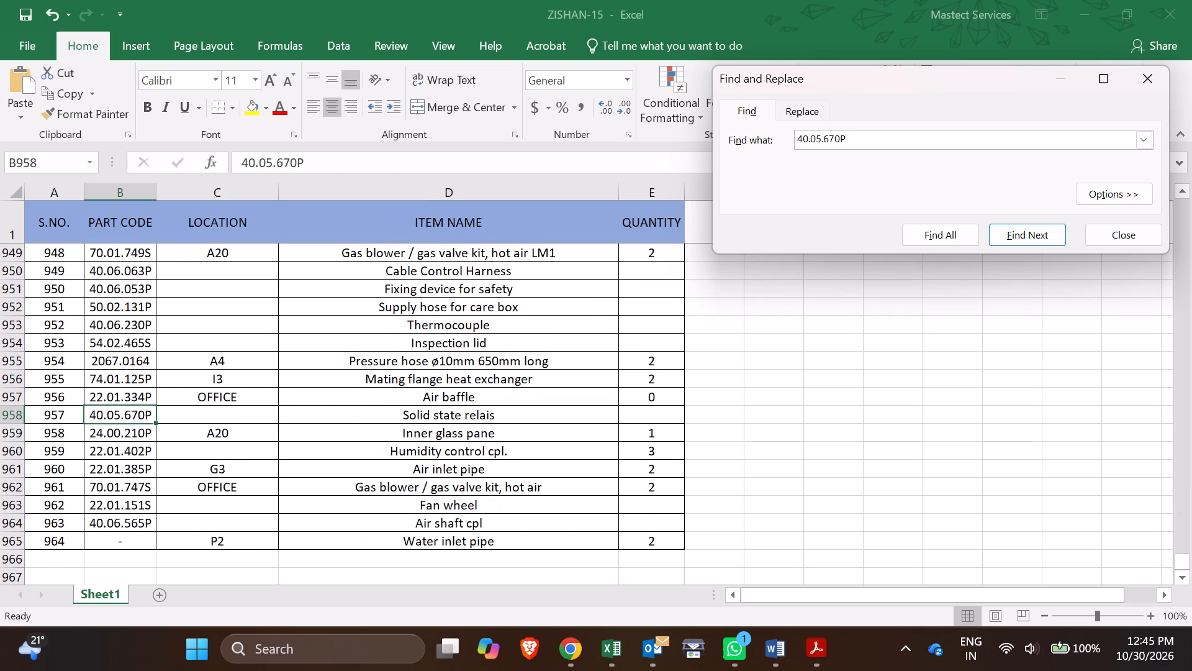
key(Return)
click(207, 414)
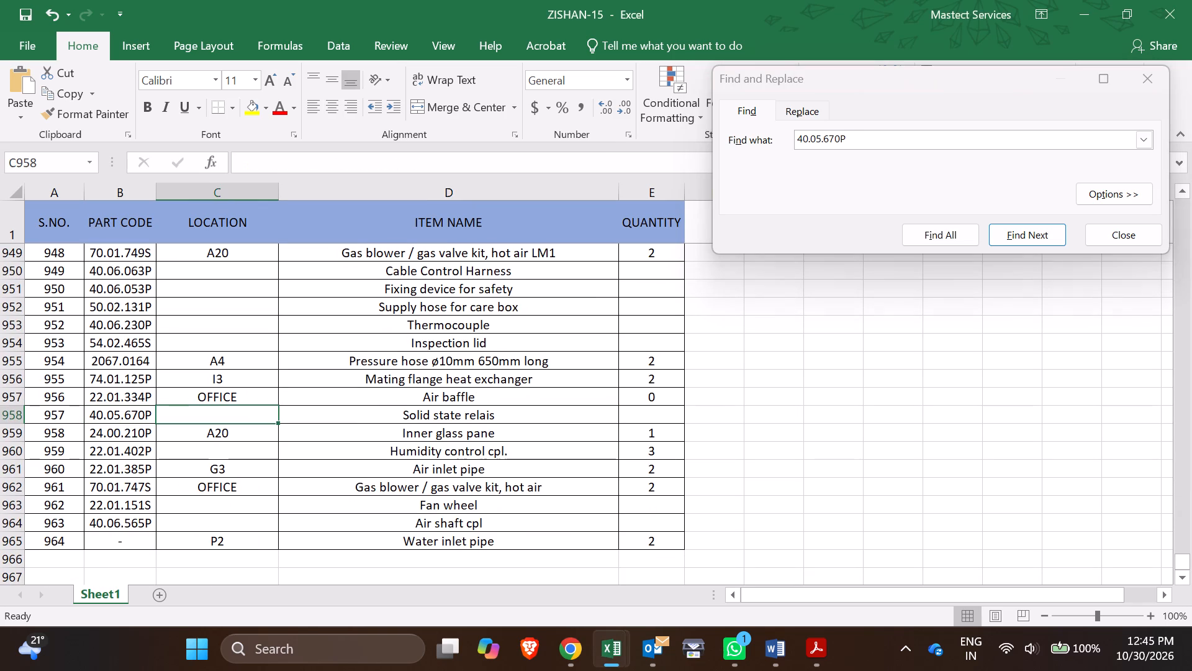
Go to the quantity cell of part 40.05.670P, Solid state relais, in the stock list.
key(Right)
key(Right)
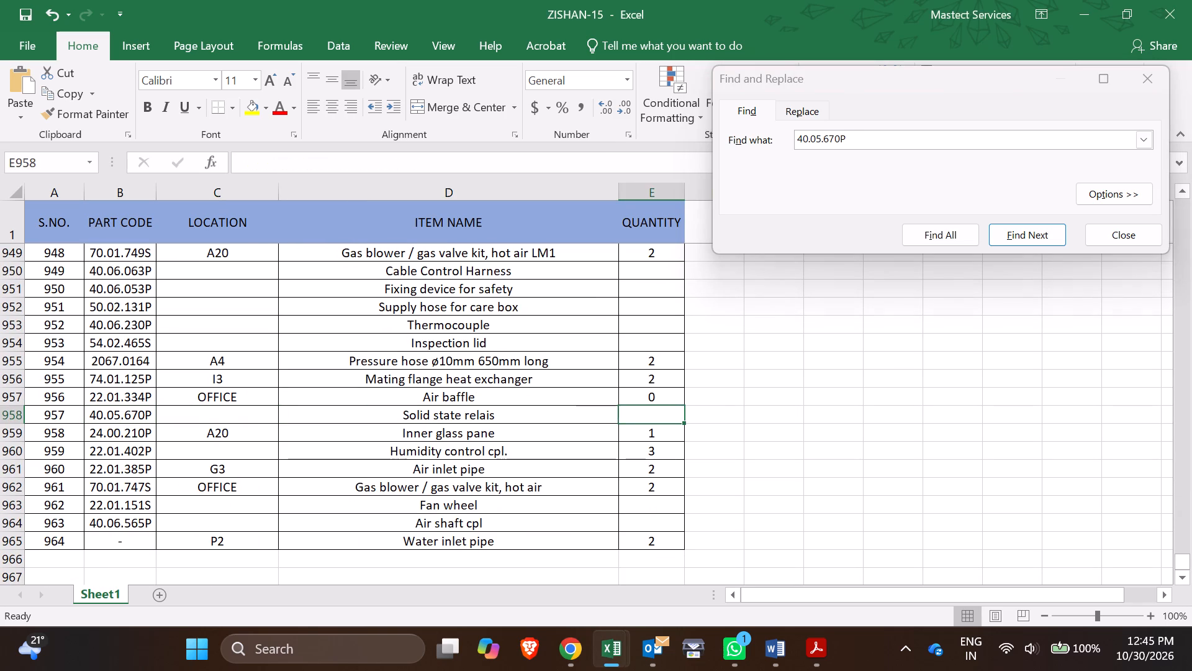
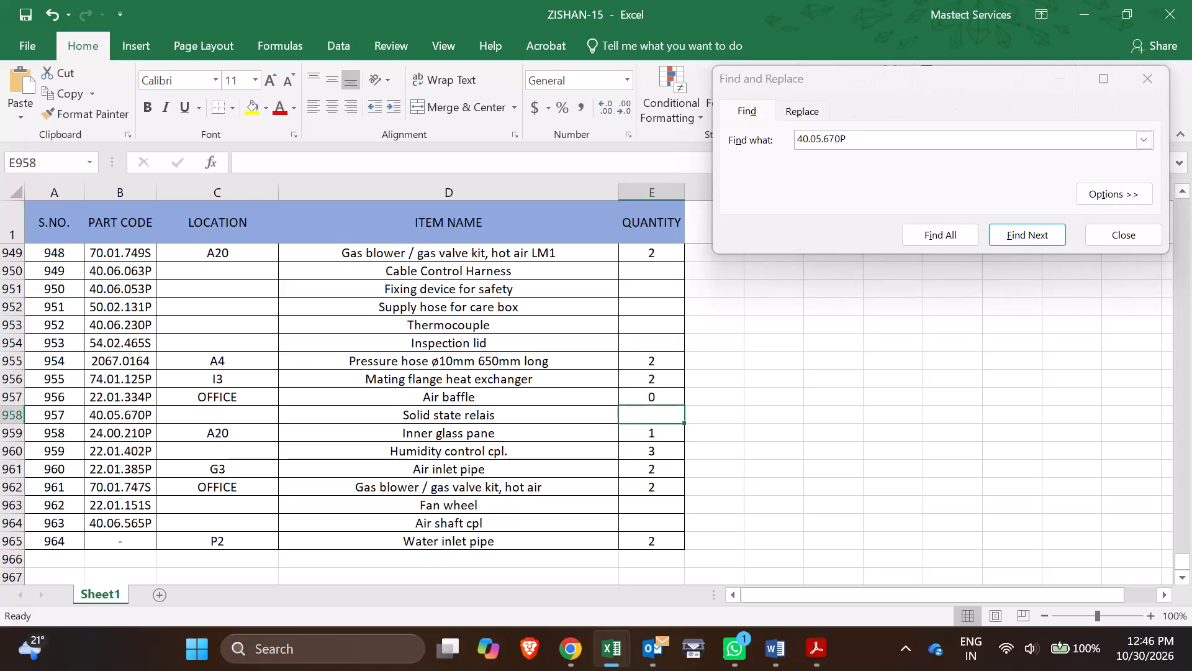
Close the part search, go to the location cell of part 40.05.670P, and save the ZISHAN-15 stock workbook.
click(1162, 68)
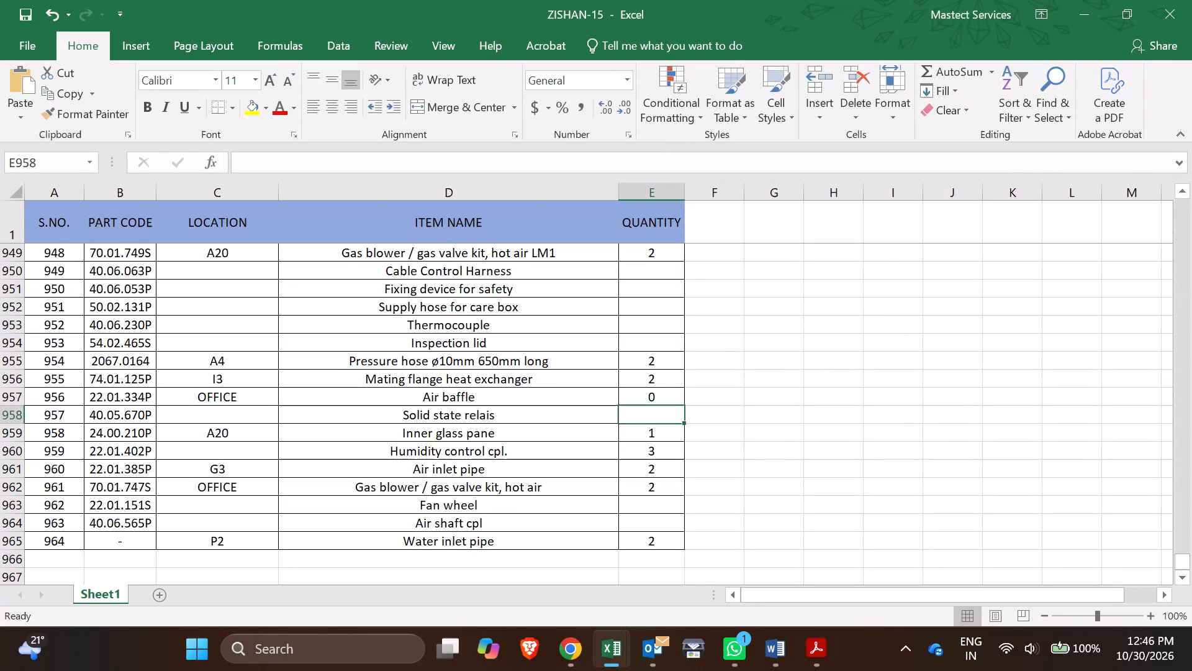
click(235, 414)
key(ctrl+s)
key(ctrl+s)
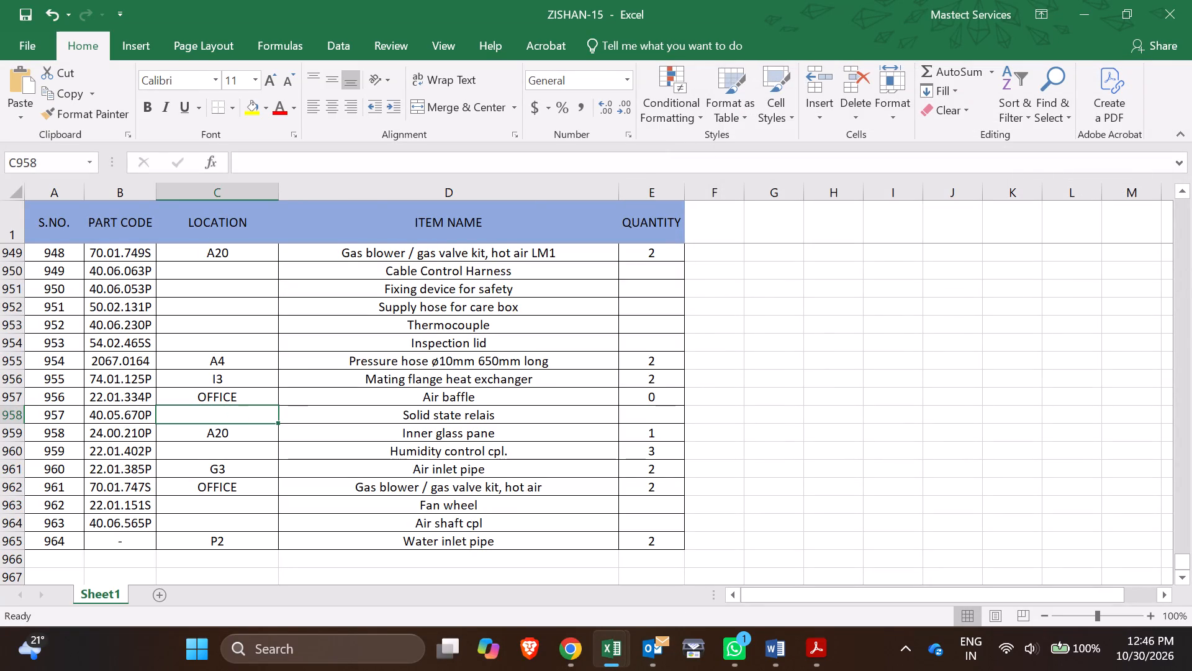
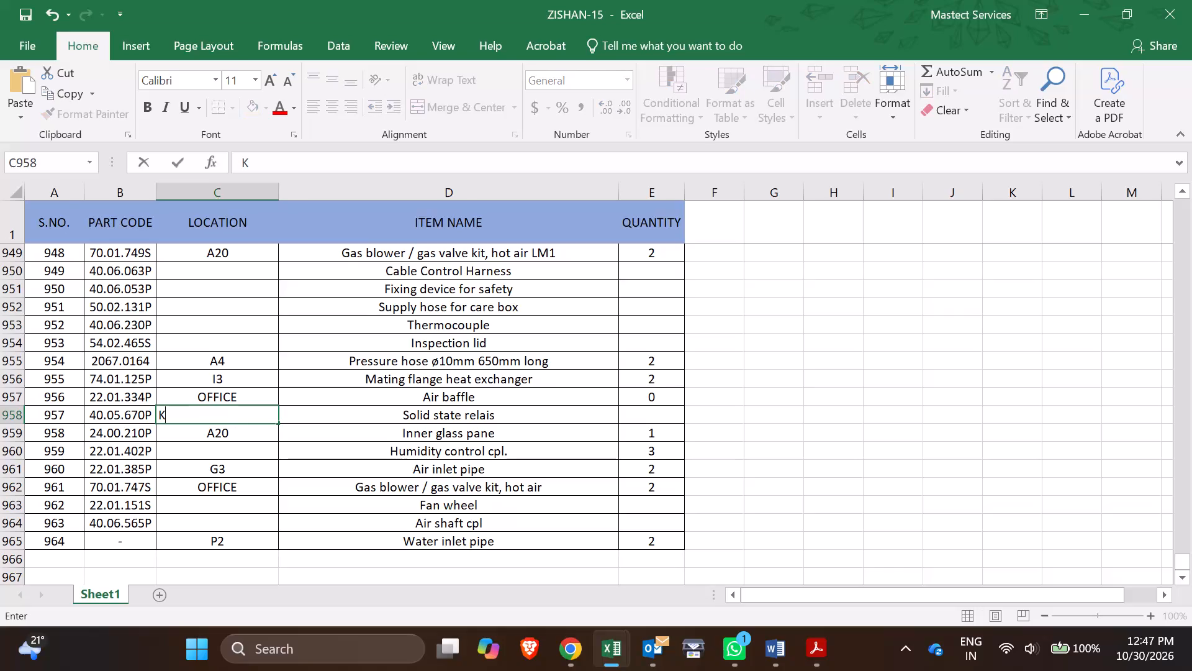
Enter location K4 for part 40.05.670P and centre it in its cell.
key(Return)
key(Up)
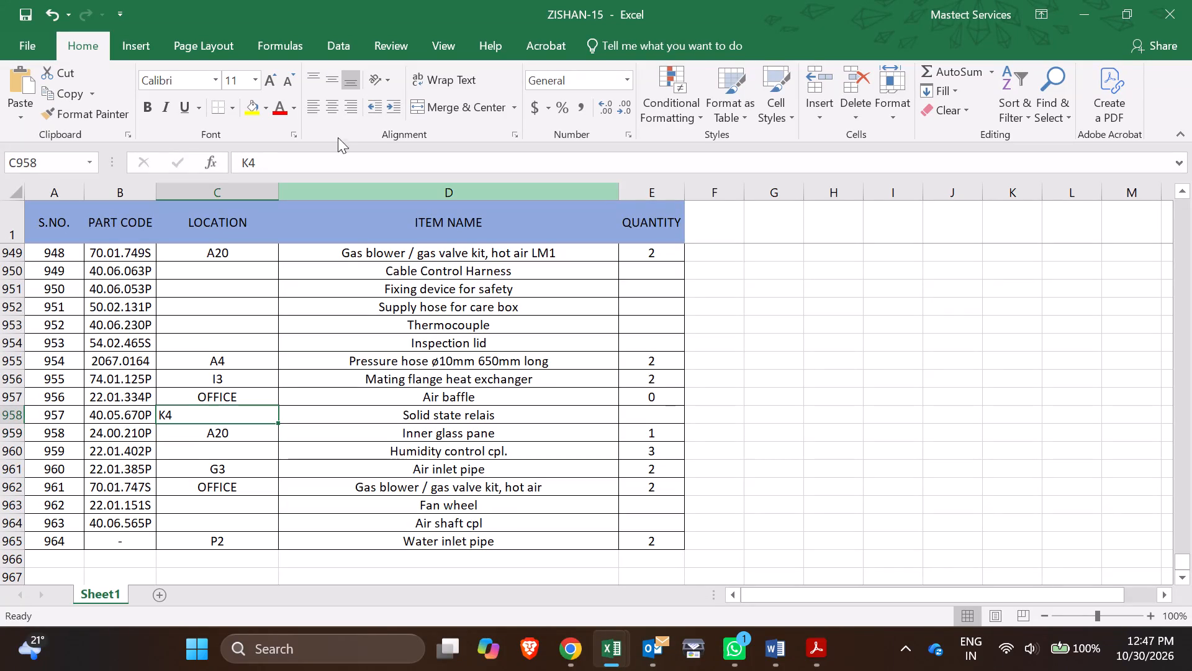
click(328, 103)
Enter quantity 5 for part 40.05.670P, centre it in its cell, and save the stock workbook.
key(Right)
key(Right)
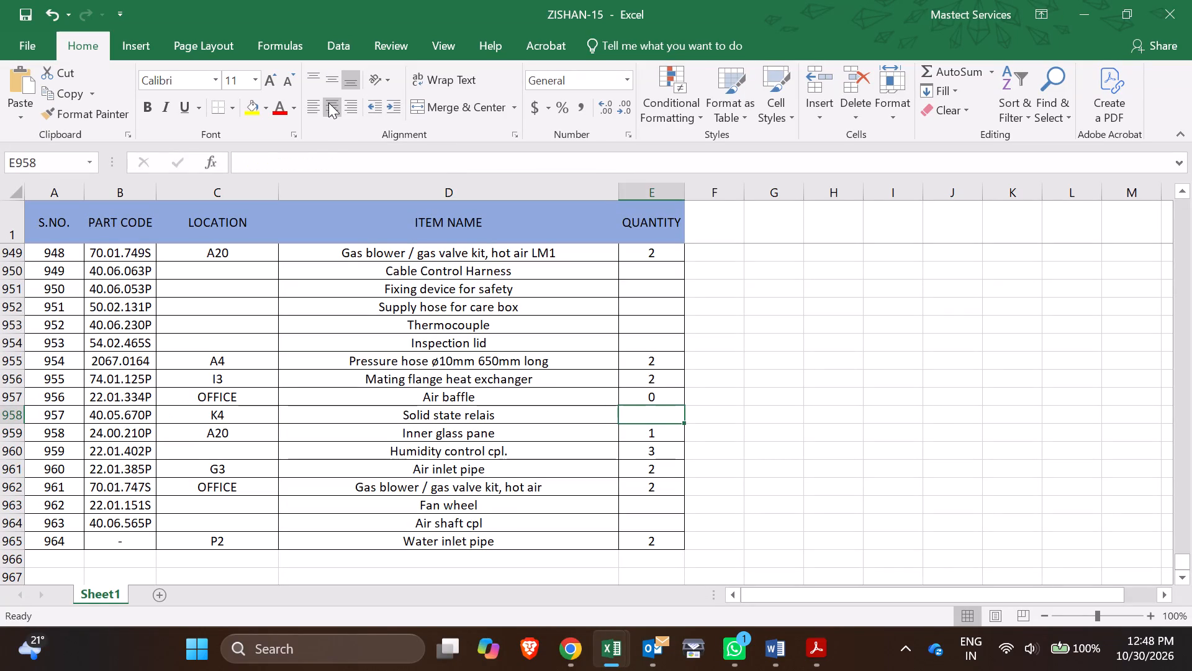
key(ctrl+s)
key(ctrl+s)
key(5)
key(Return)
key(ctrl+s)
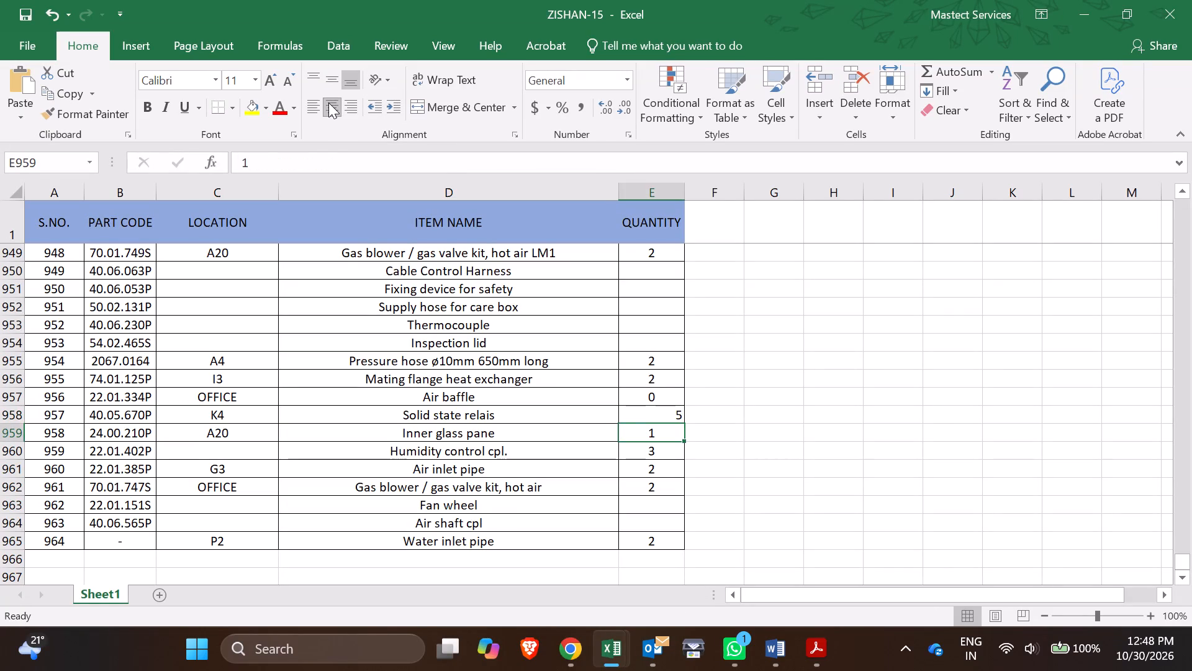
key(Up)
click(328, 103)
key(ctrl+s)
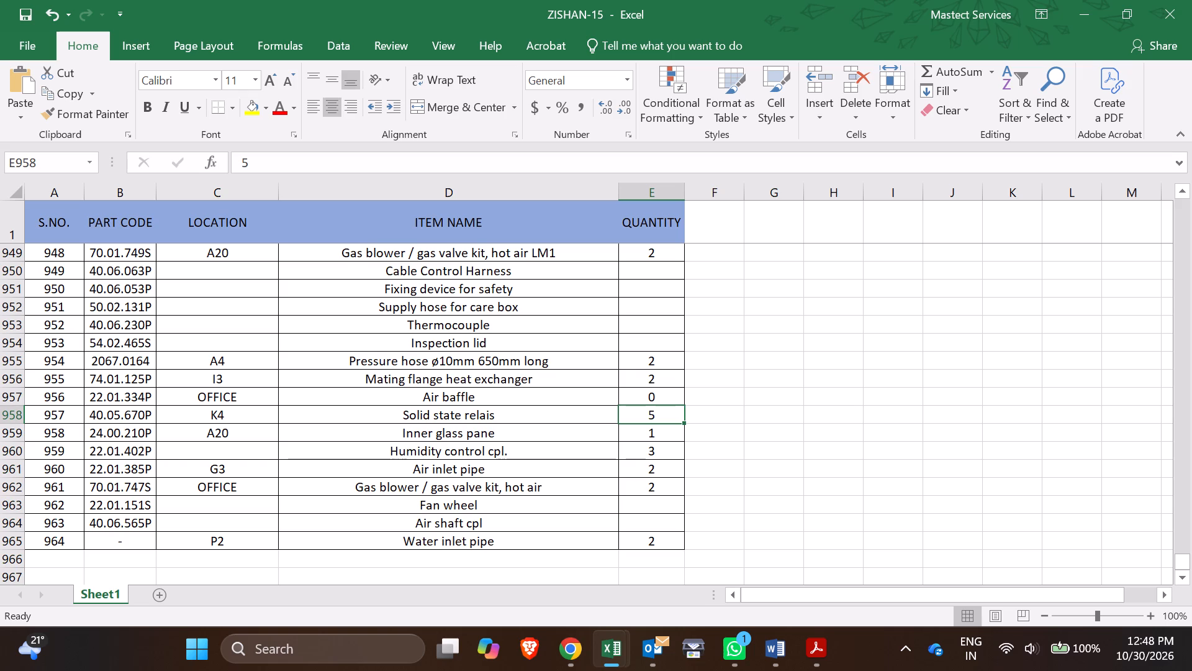
Search the stock sheet for part 56.00.952P, check its row through to the quantity cell, save, and close the search.
key(ctrl+f)
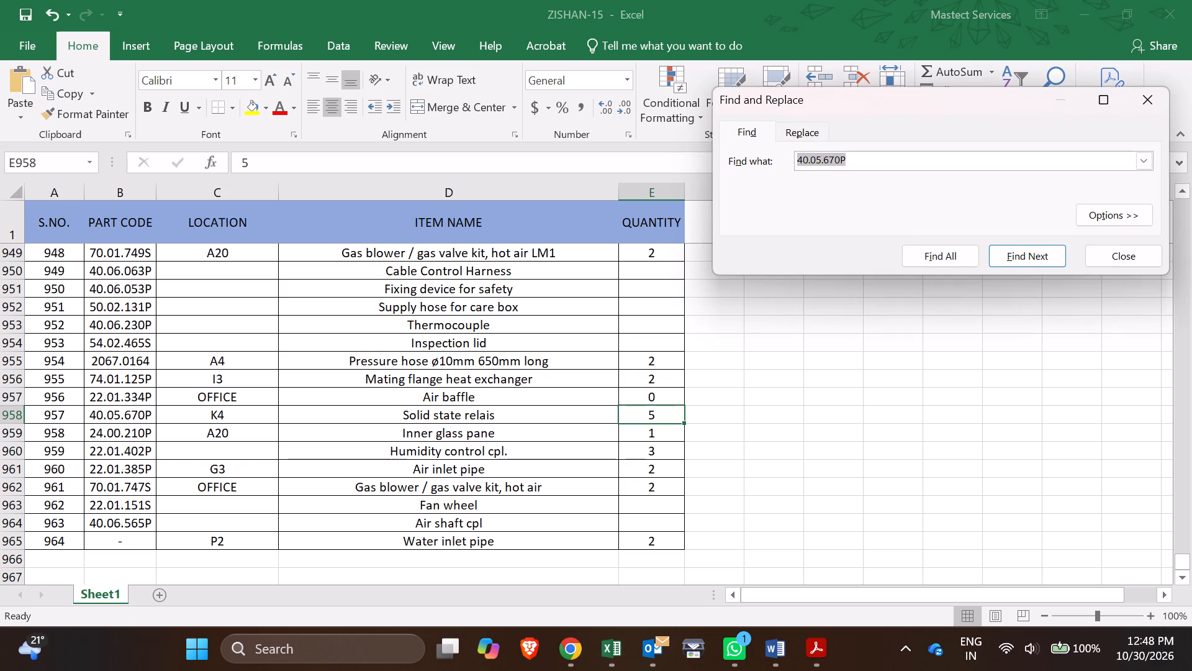
key(BackSpace)
text(56.00.)
text(952)
key(shift+p)
key(Return)
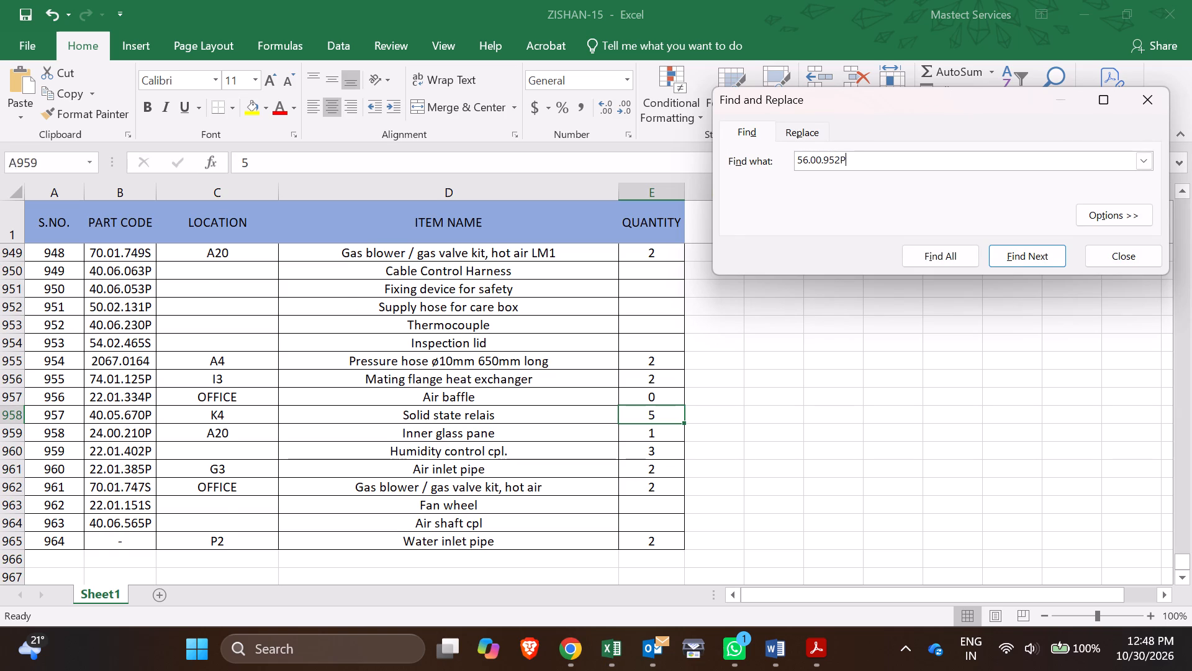
key(Return)
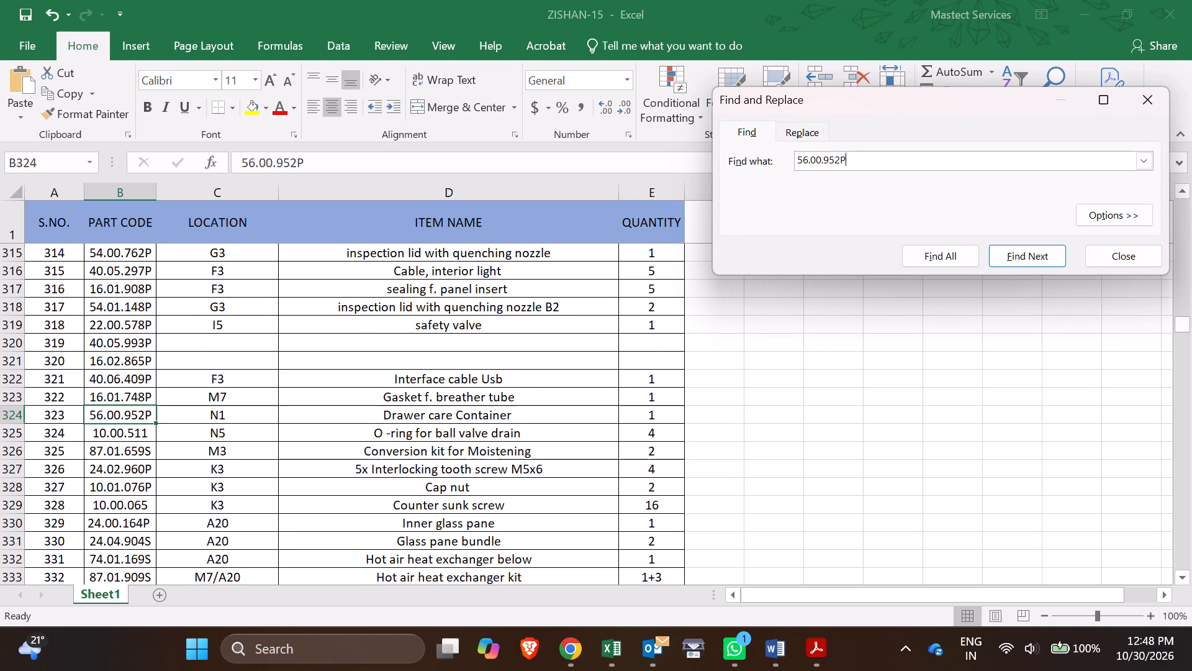
click(225, 414)
key(Right)
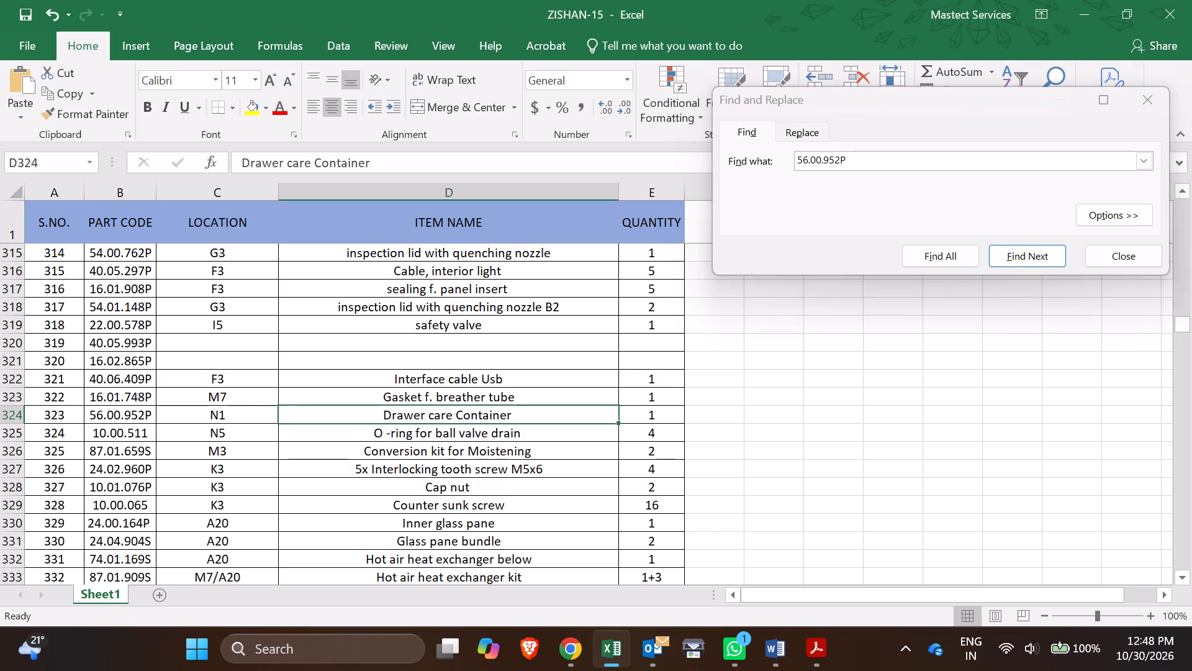
key(Right)
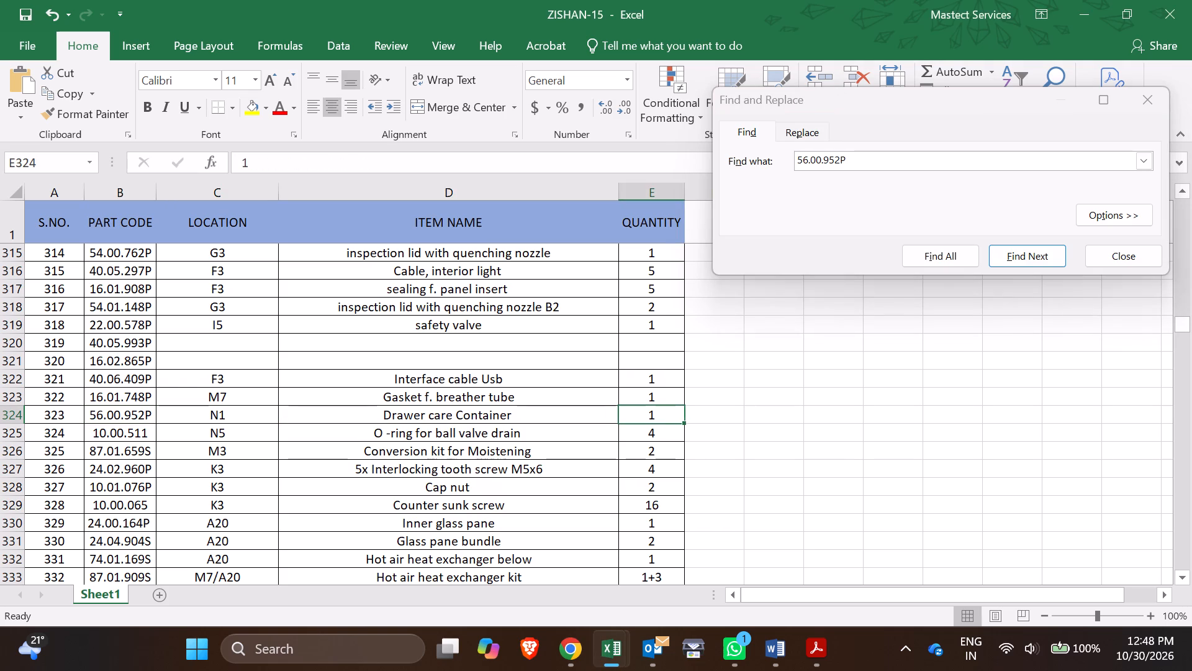
key(ctrl+s)
key(ctrl+s)
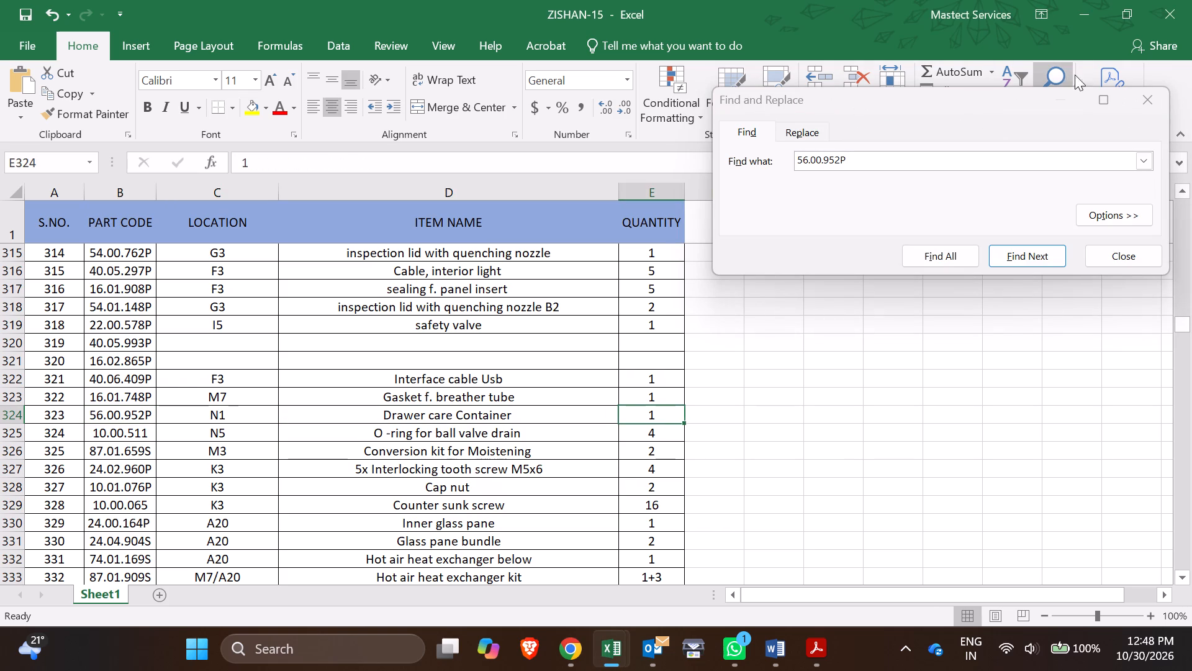
click(1157, 103)
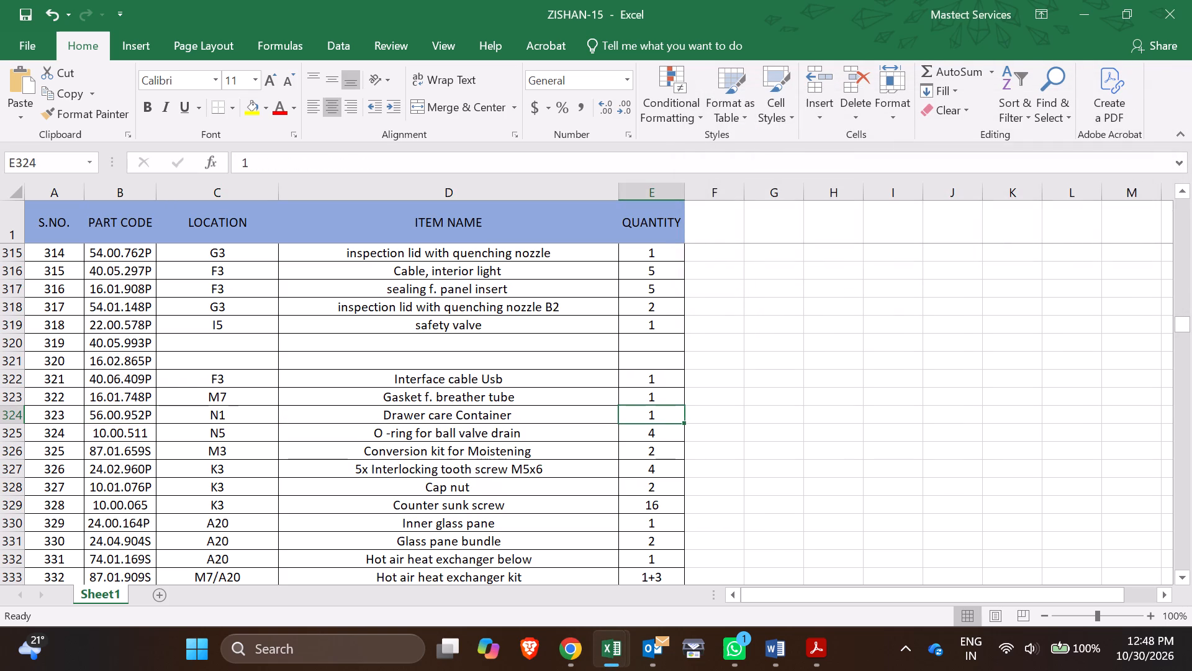
Copy part code 56.00.952P from the stock sheet and search for it in the ORDER workbook.
key(Left)
key(Left)
key(Left)
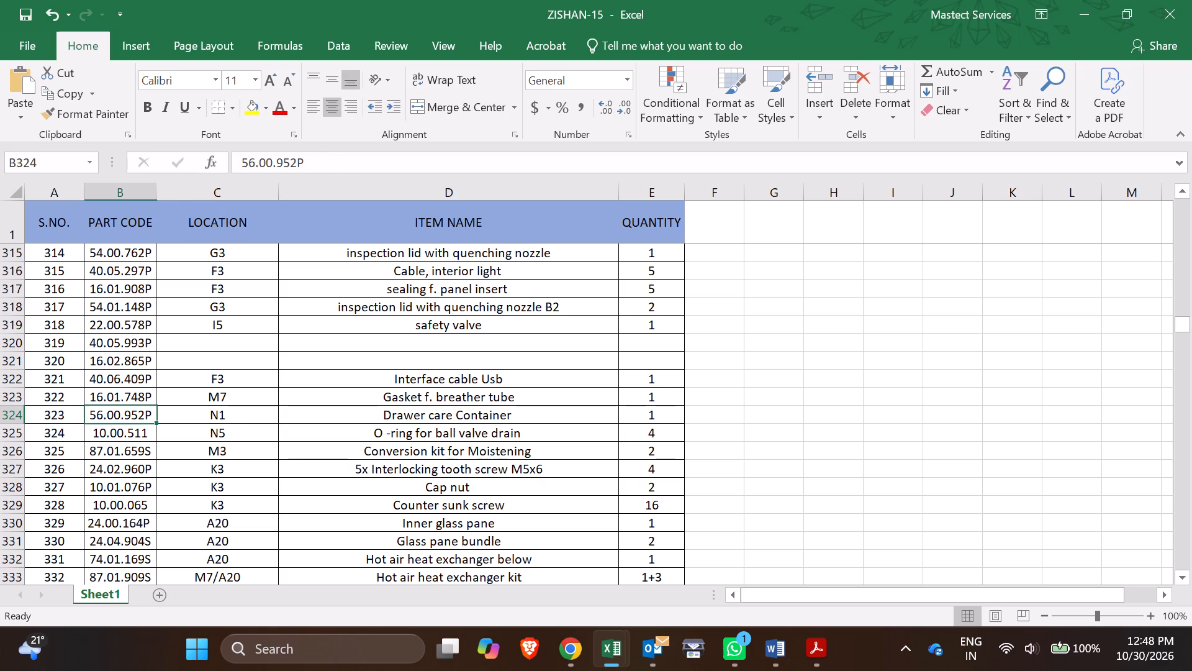
key(ctrl+c)
key(alt+Tab)
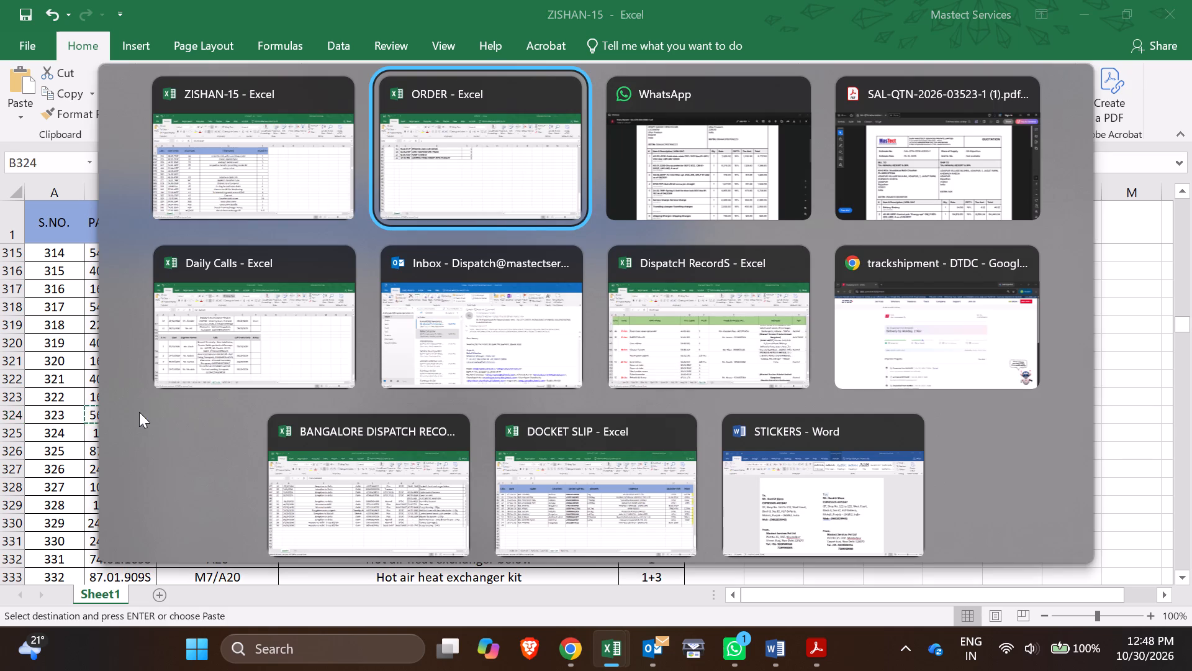
key(ctrl+f)
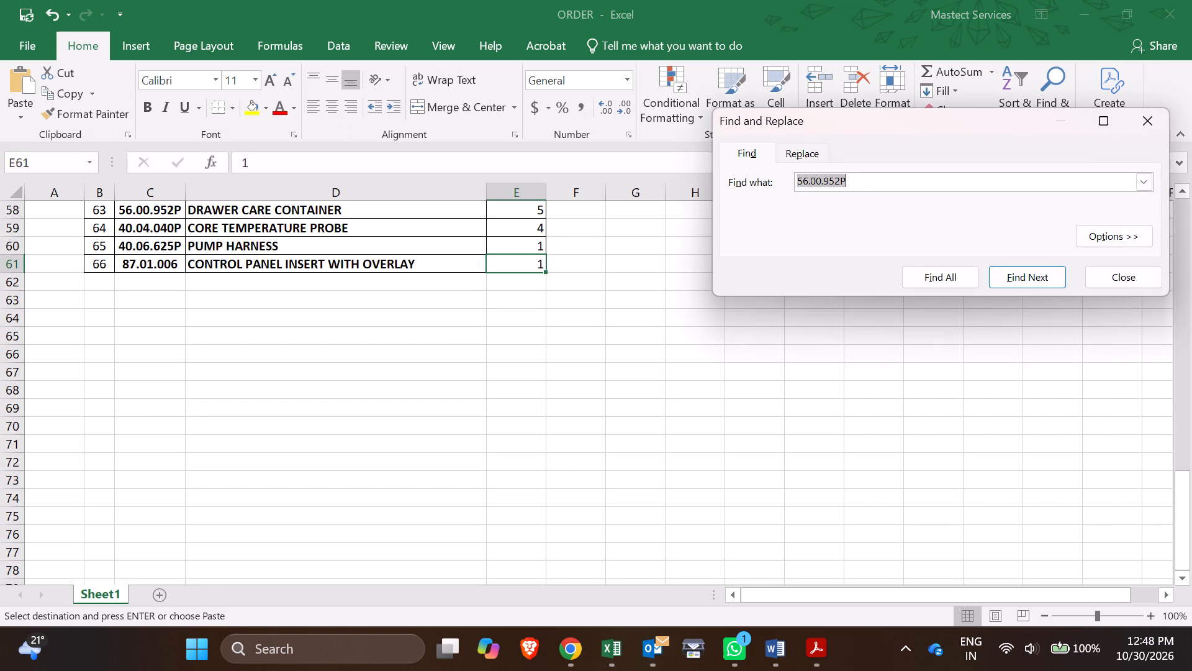
key(BackSpace)
key(ctrl+v)
key(Return)
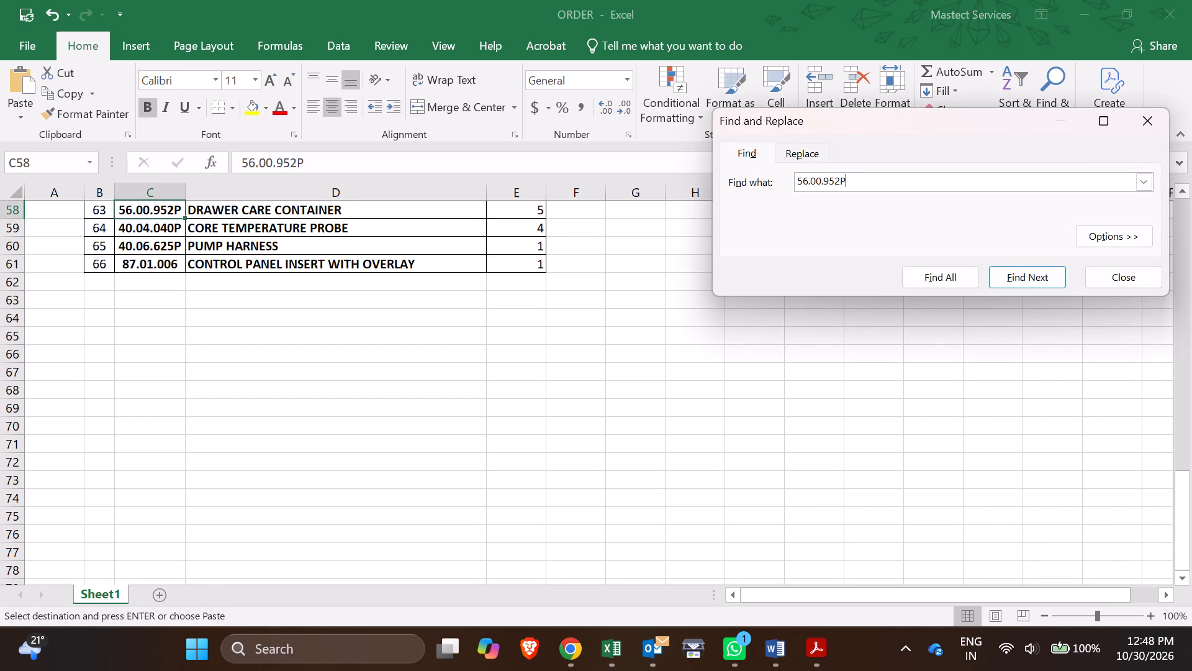
key(Return)
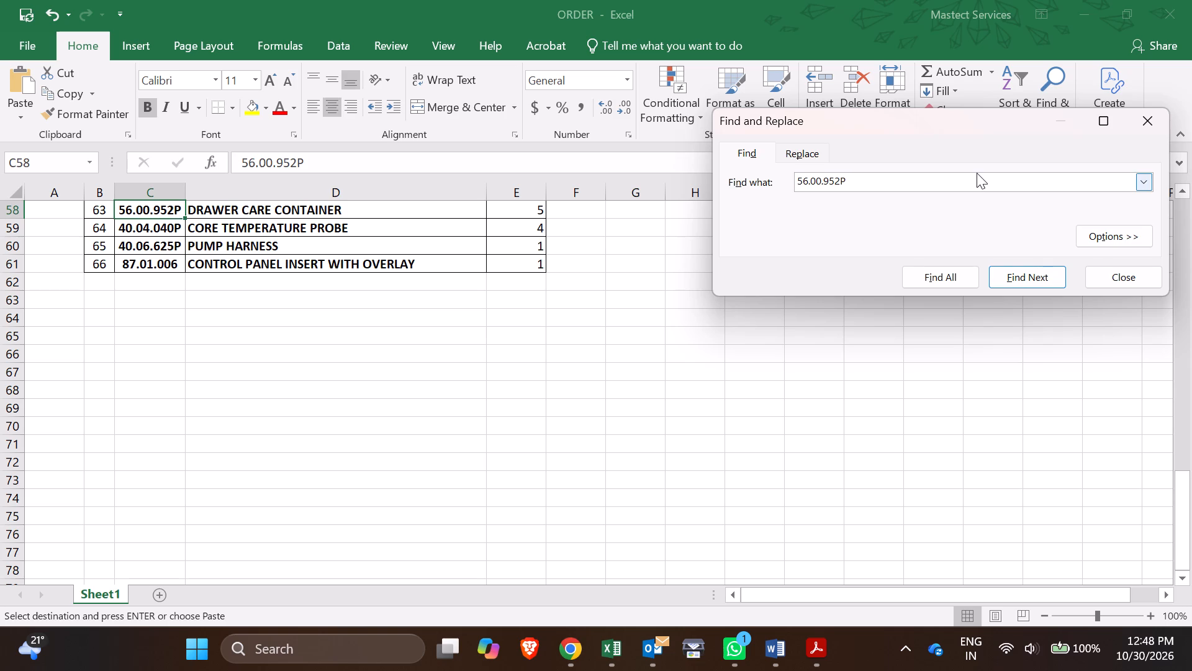
Close the search, save the ZISHAN-15 stock workbook with part 56.00.952P's location cell selected, and return to the ORDER workbook.
click(1147, 121)
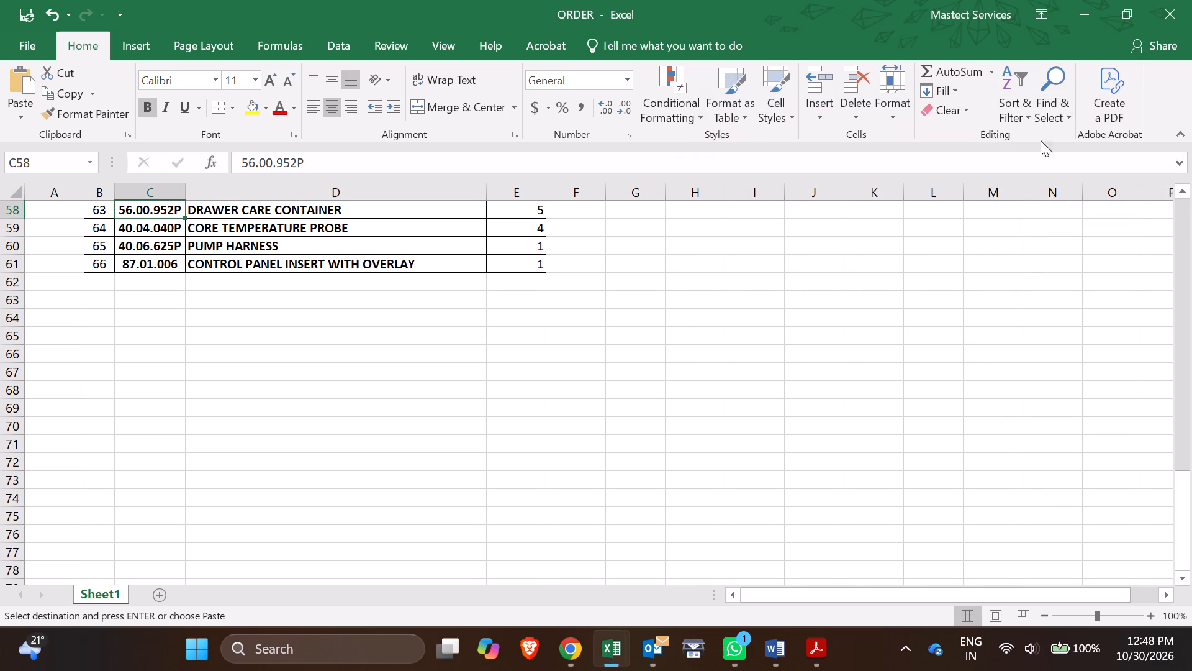
key(alt+Tab)
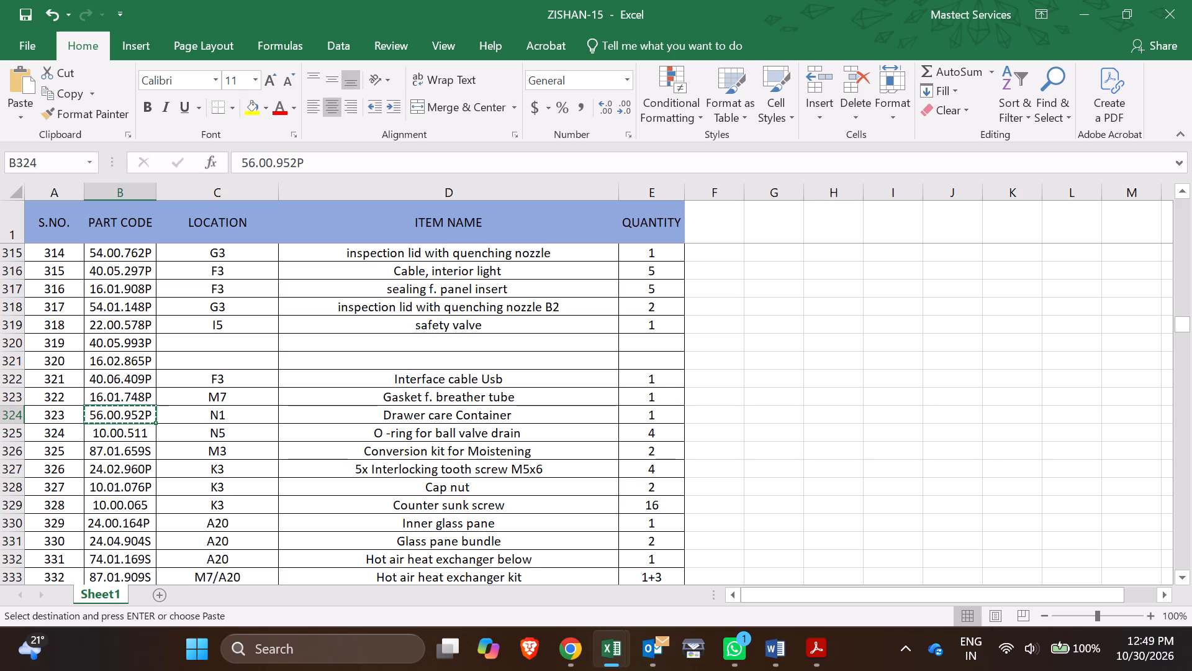
key(ctrl+s)
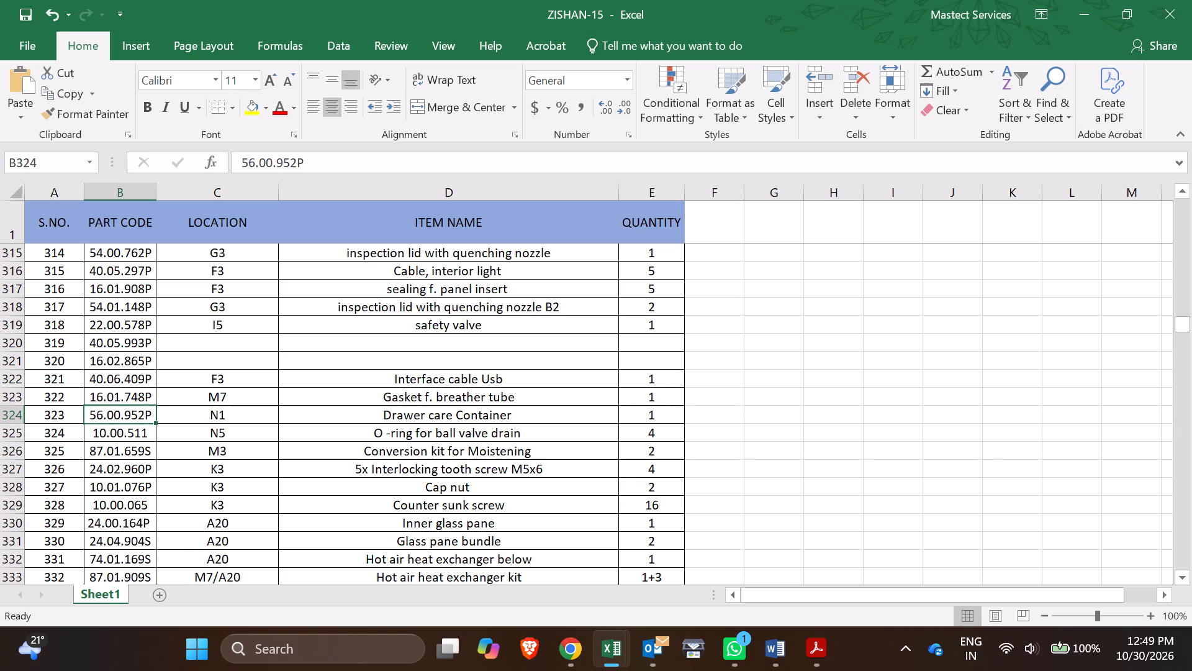
click(234, 415)
key(ctrl+s)
key(alt+Tab)
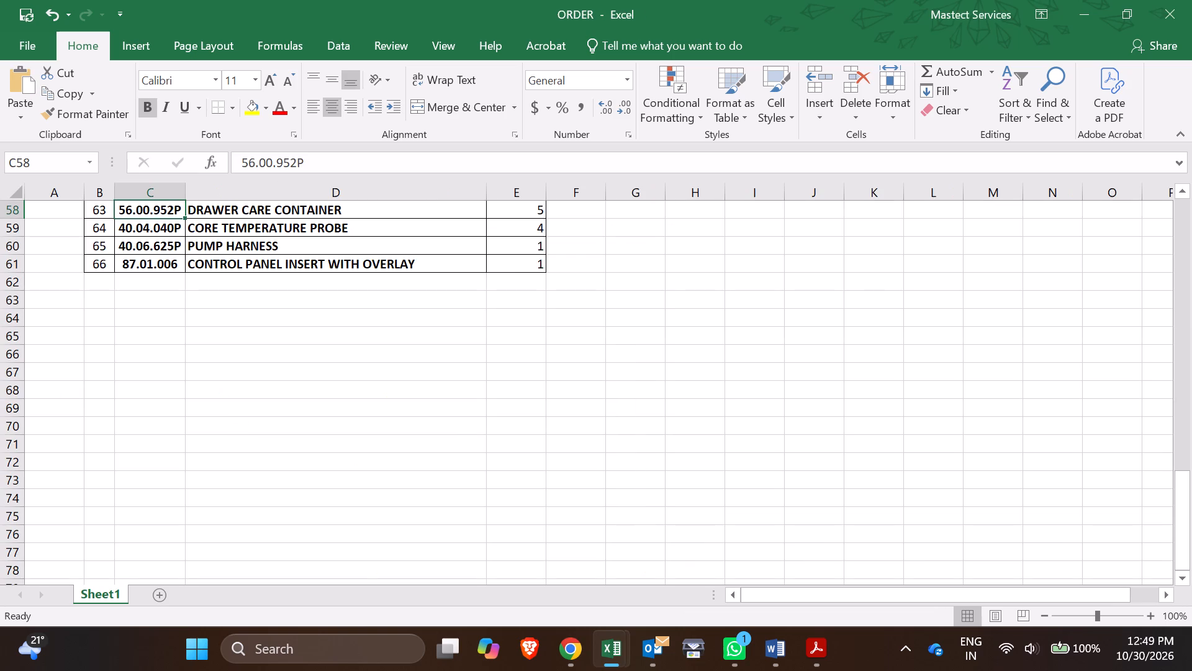
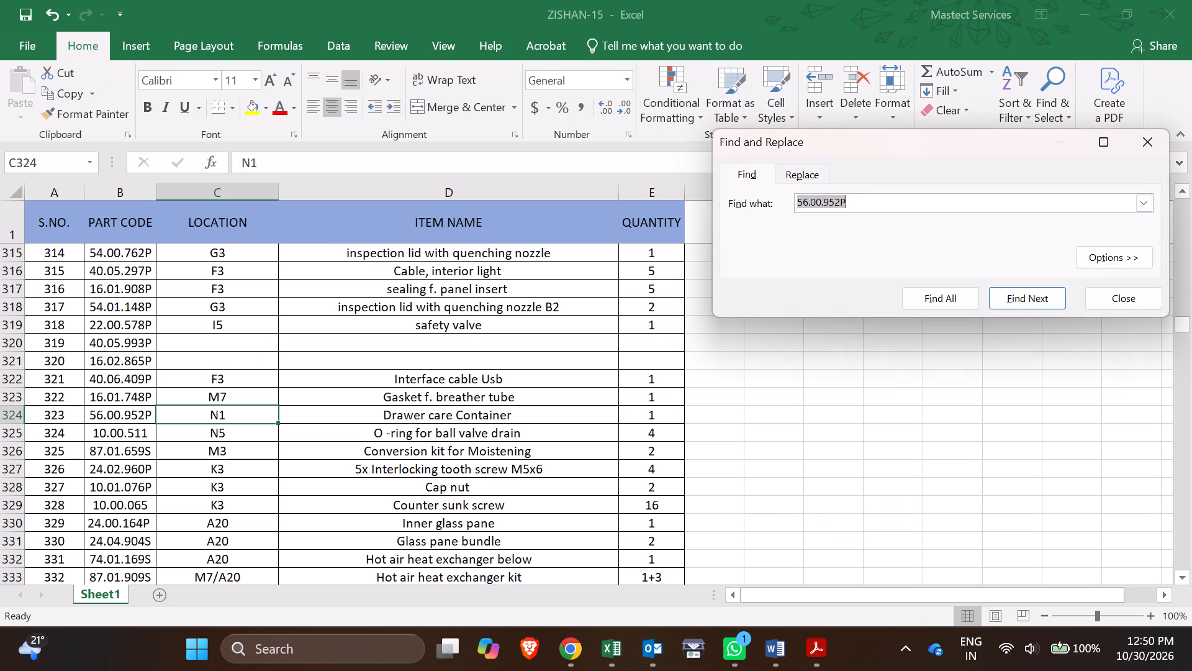
Search the ZISHAN-15 stock sheet for part code 20.01.755P and close the search.
key(BackSpace)
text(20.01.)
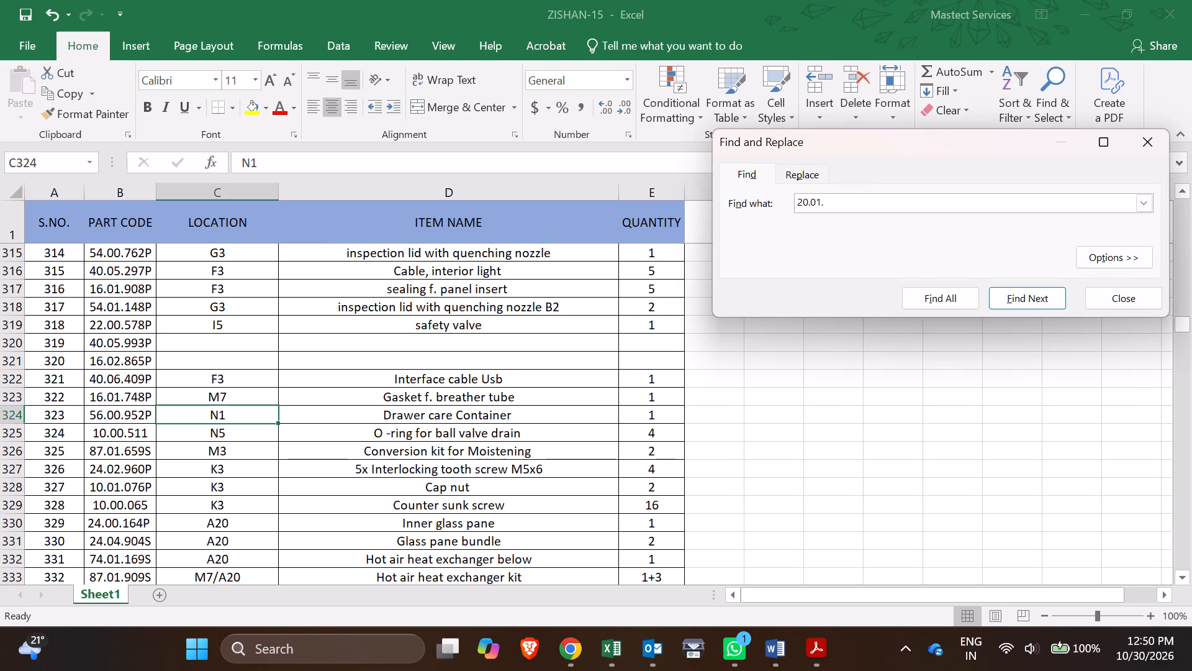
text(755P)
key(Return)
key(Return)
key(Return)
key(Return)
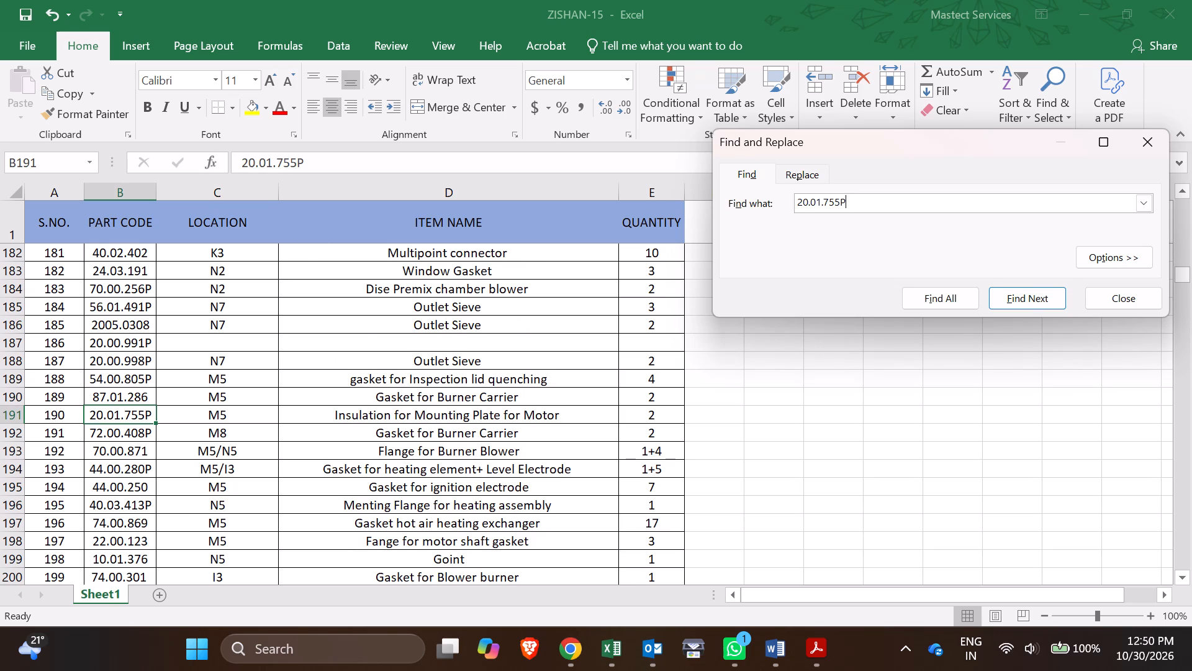
click(1157, 139)
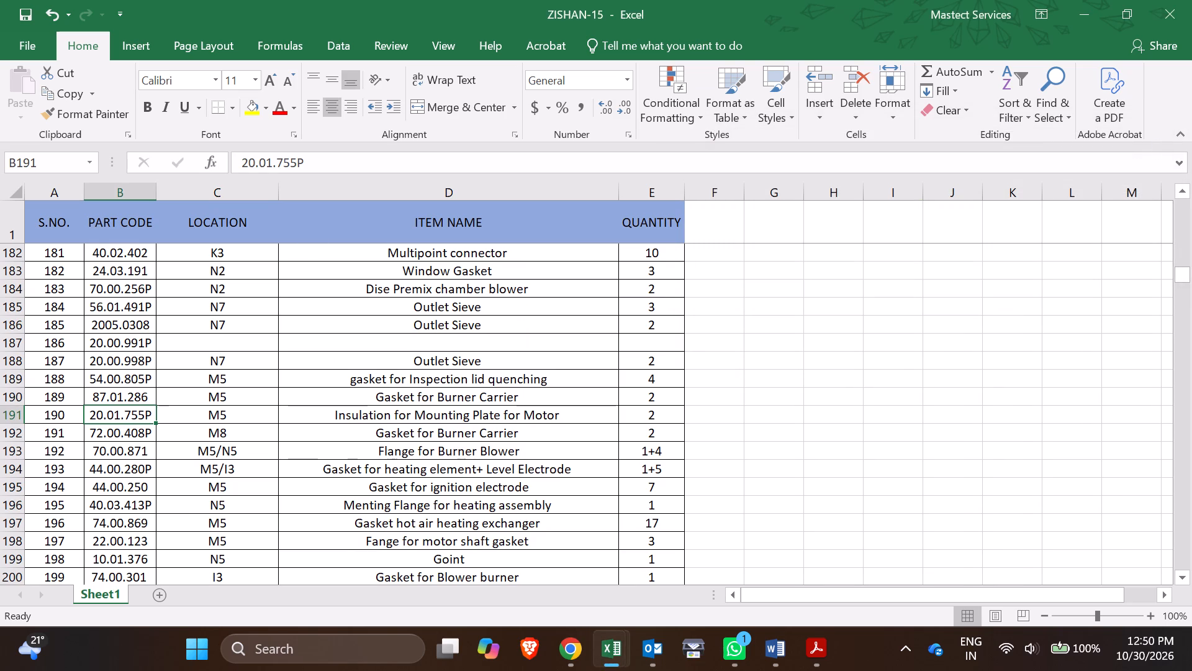
Set the quantity of part 20.01.755P to 4 in the stock sheet and return to its location cell.
click(196, 414)
key(Right)
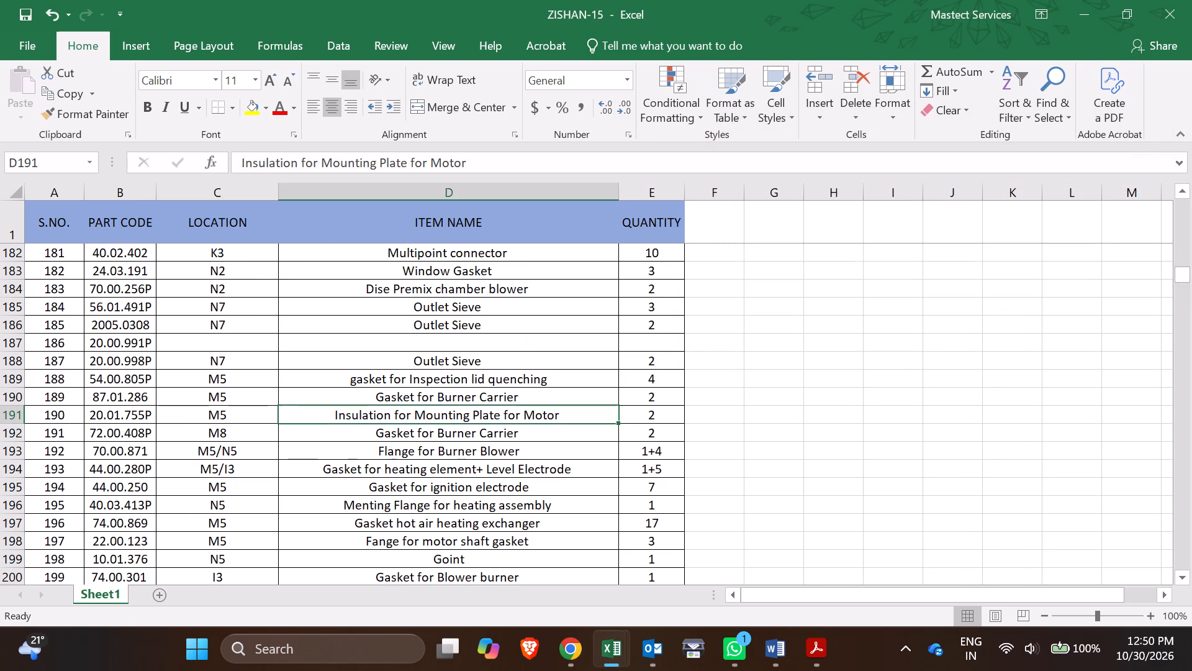
key(Right)
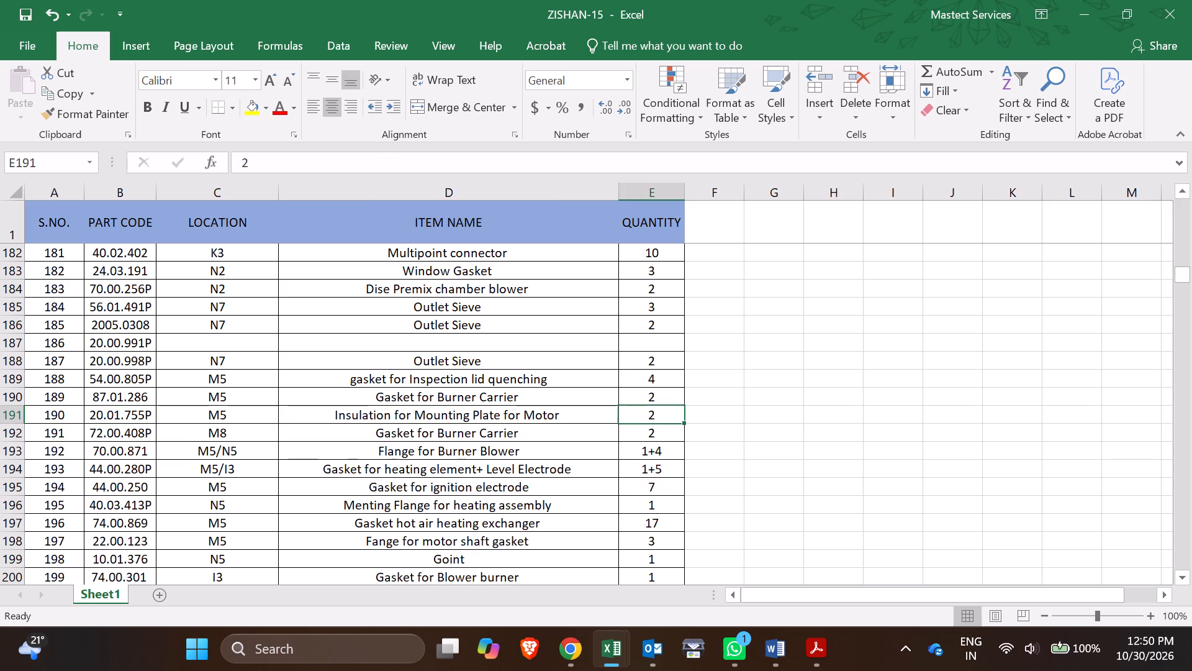
key(4)
key(Return)
key(Up)
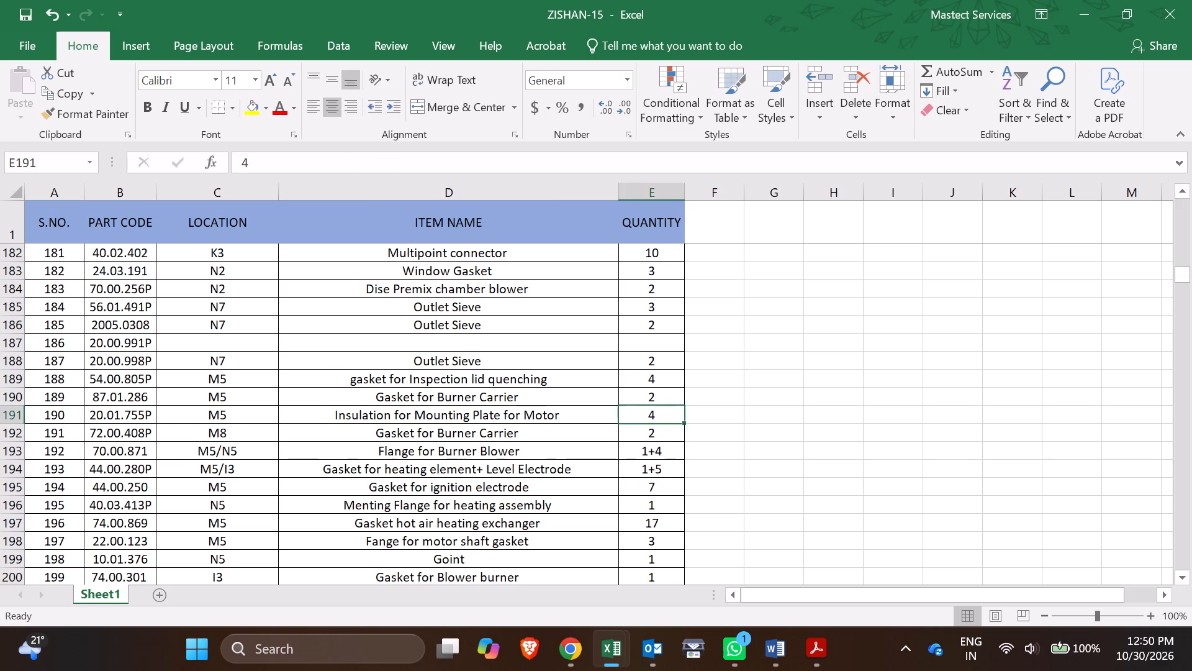
key(Left)
key(Left)
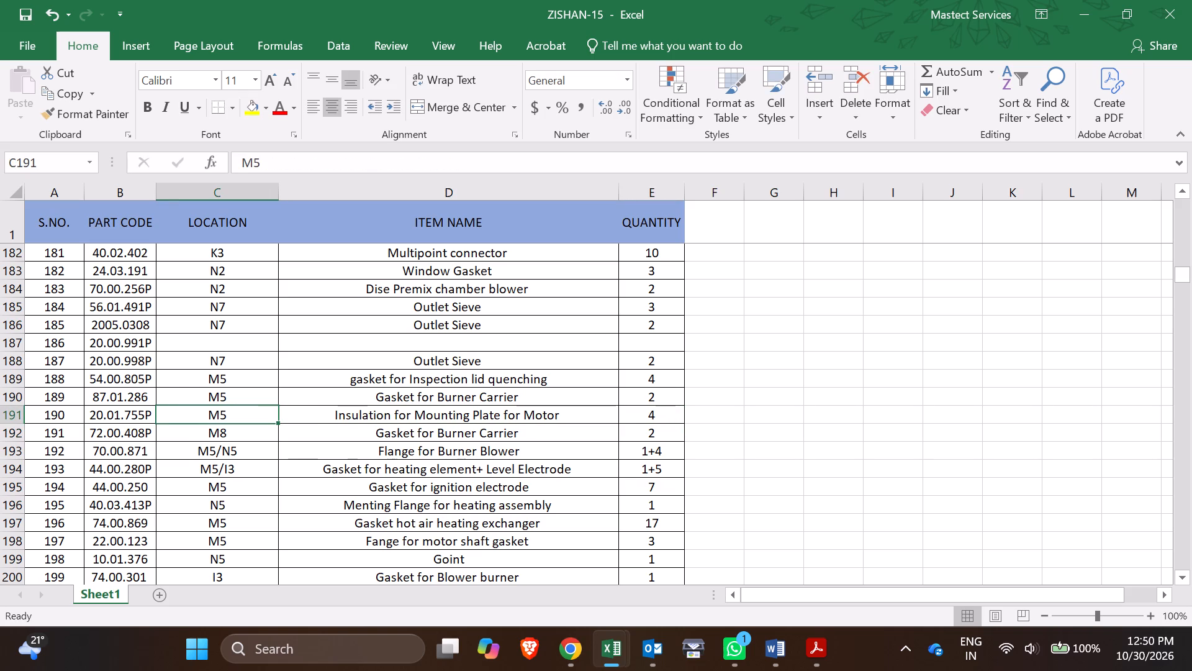
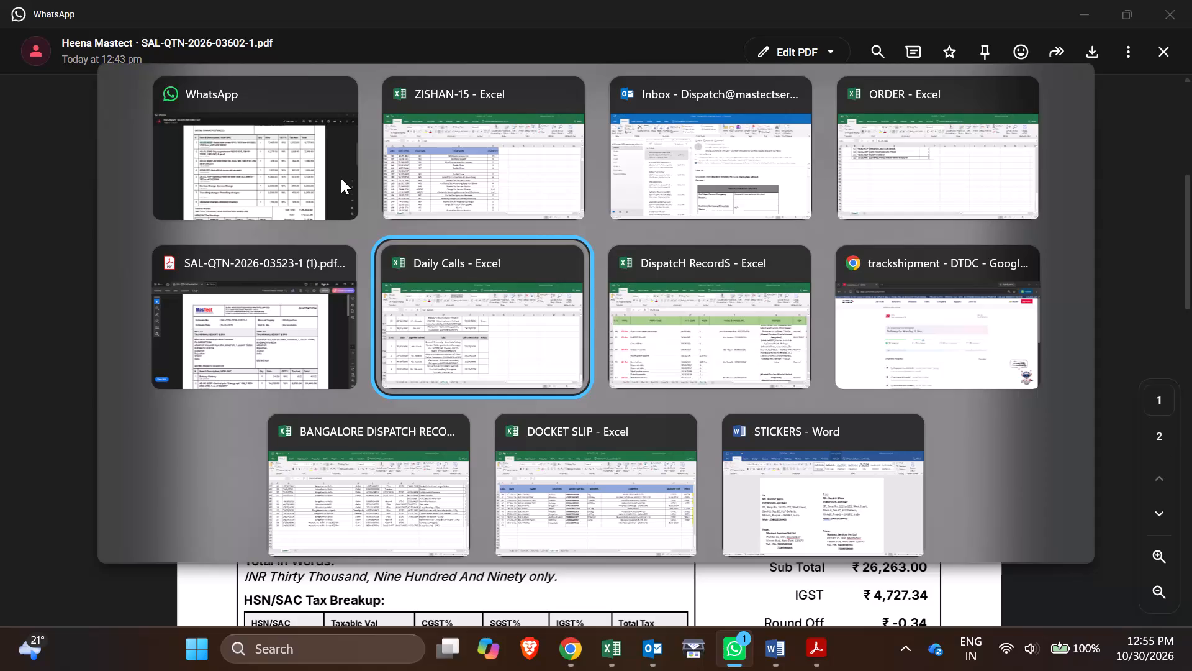
Switch to the ZISHAN-15 stock workbook, search for the copied part code 40.00.453P, and close the search.
key(alt+Up)
key(alt+Left)
key(alt+Down)
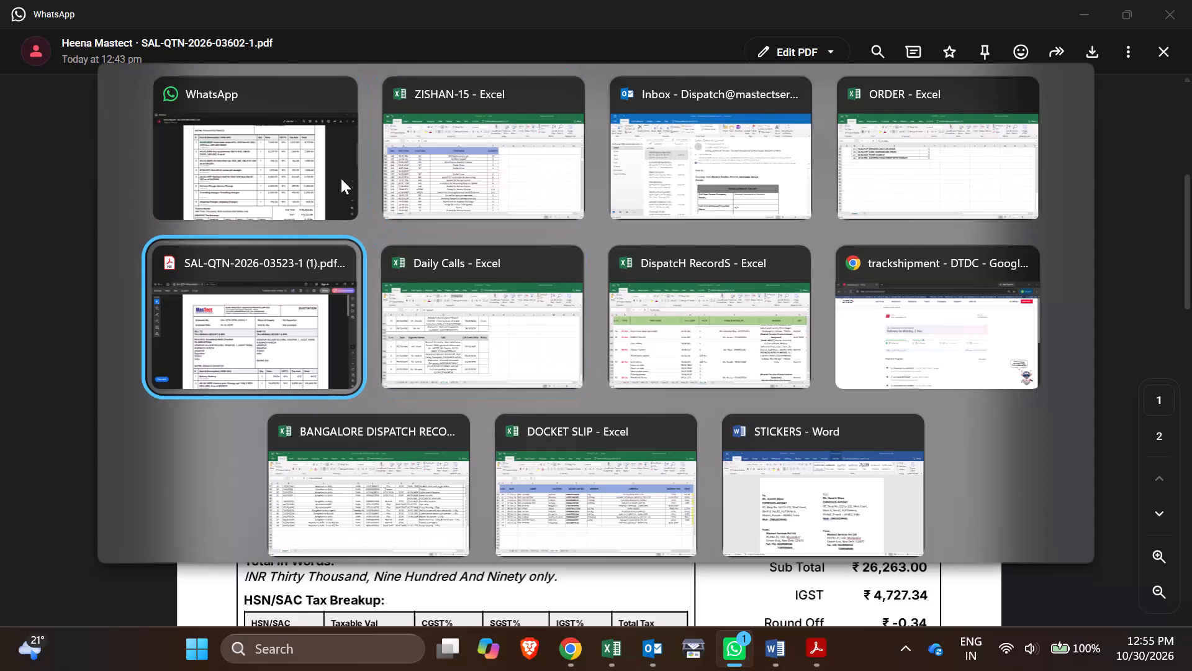
key(alt+Right)
key(alt+Up)
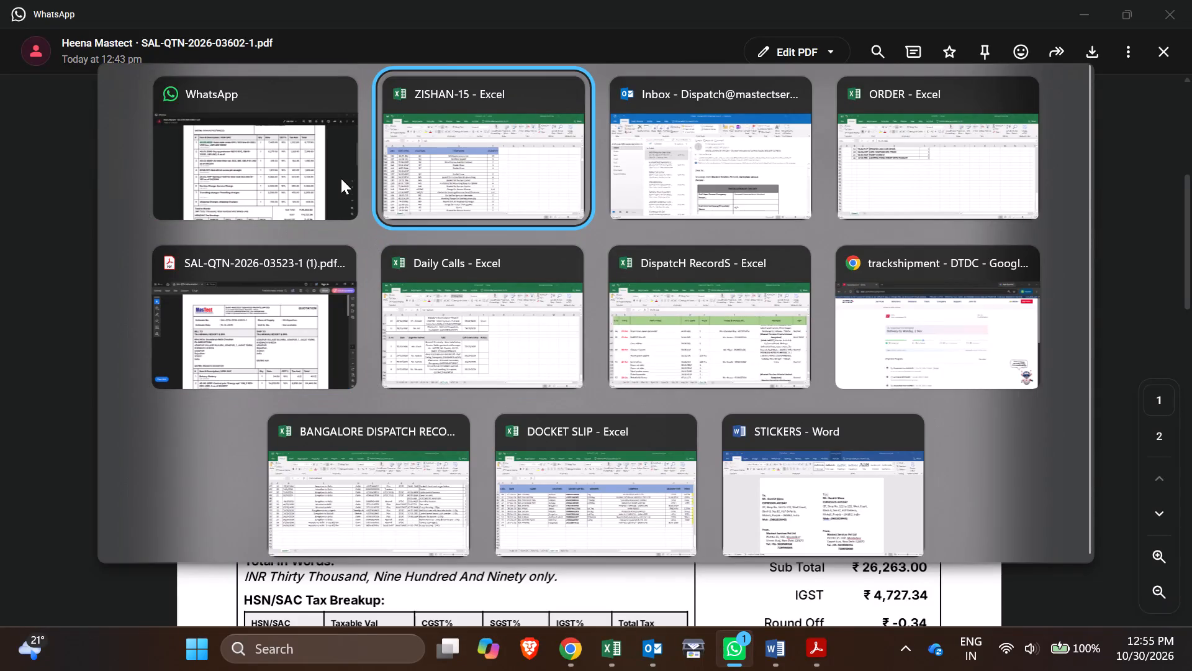
key(ctrl+f)
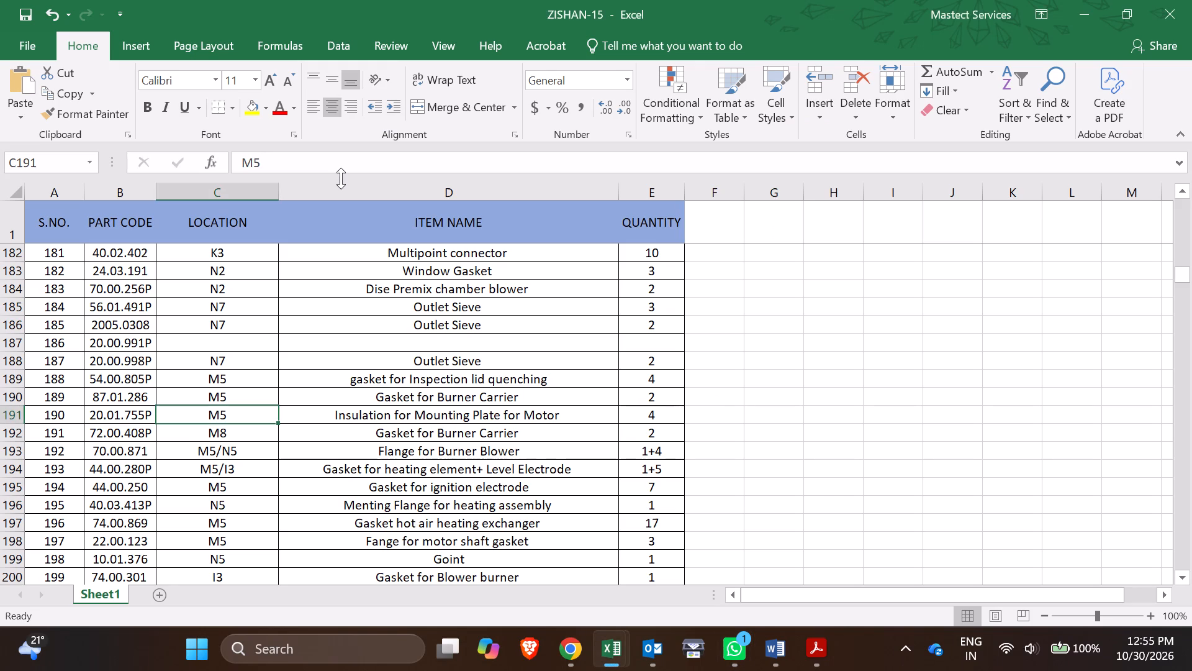
key(BackSpace)
key(ctrl+v)
key(Return)
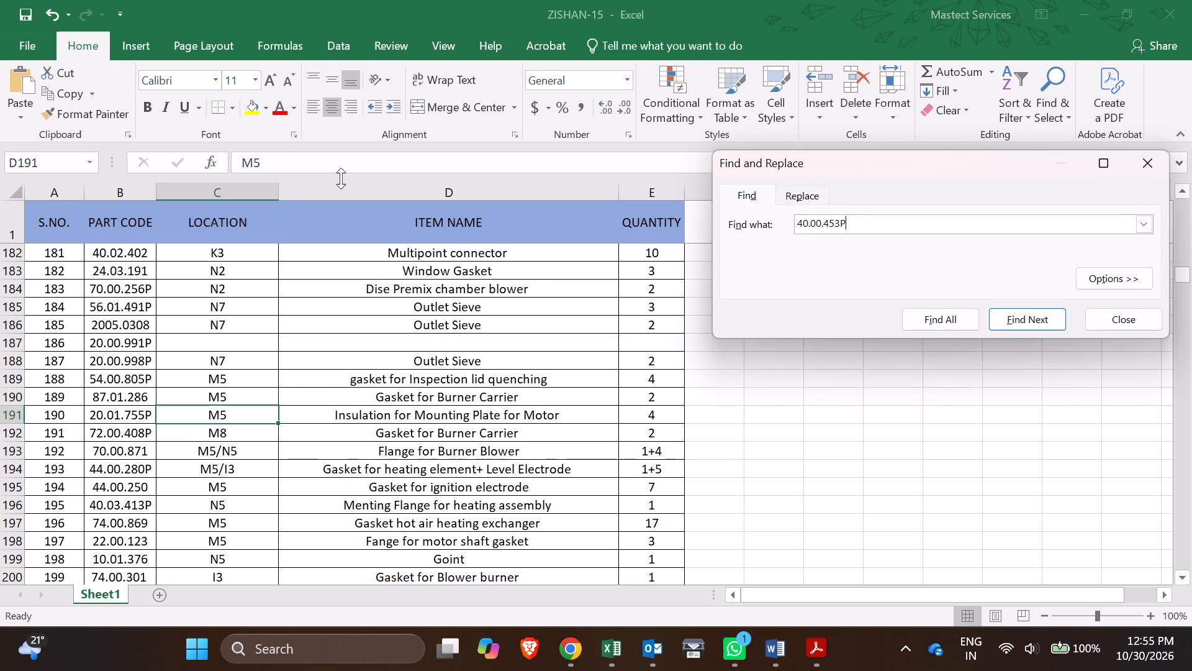
key(Return)
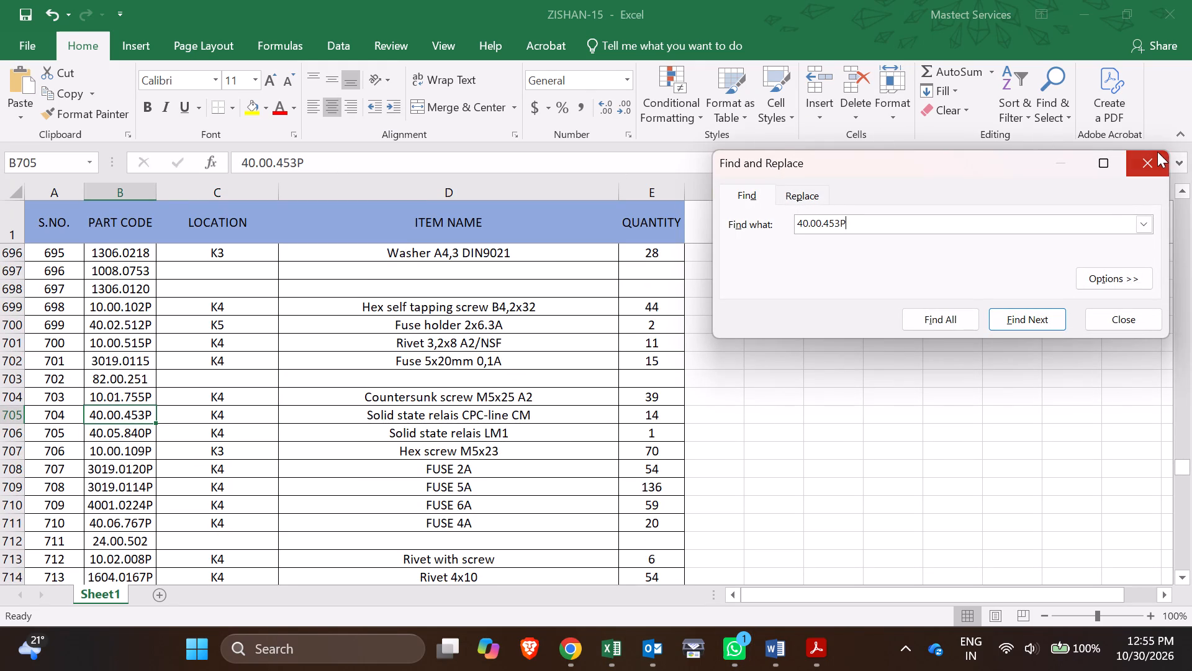
click(1157, 155)
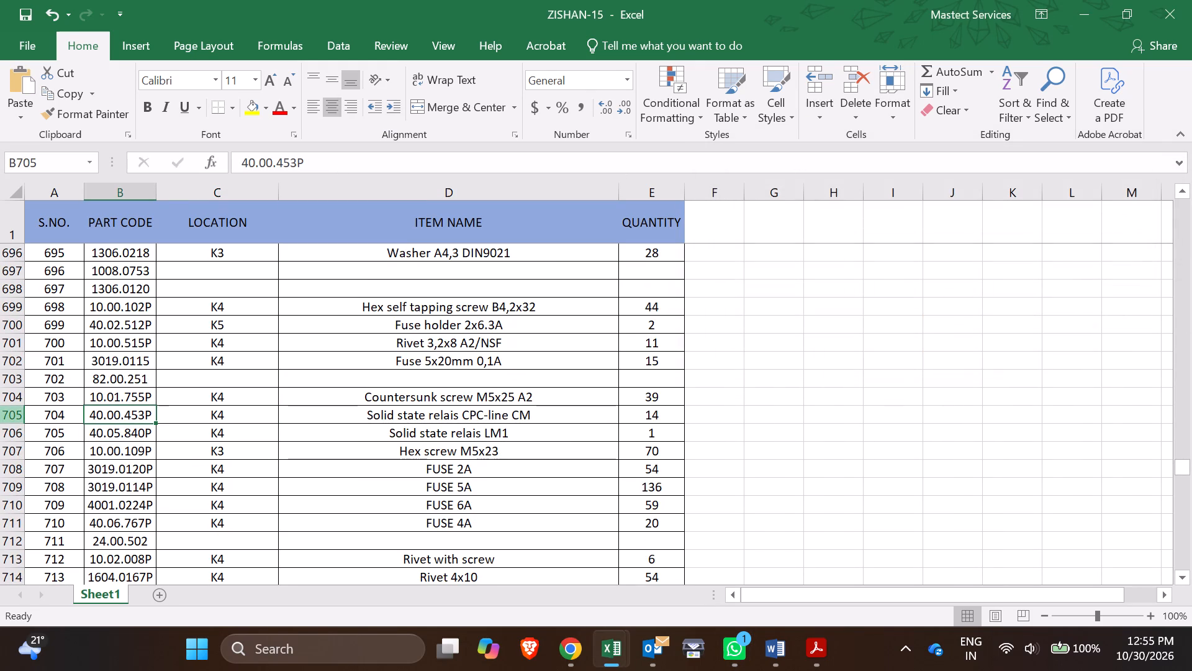
Select the part code cell 40.00.453P in the stock sheet and save the ZISHAN-15 workbook.
click(16, 416)
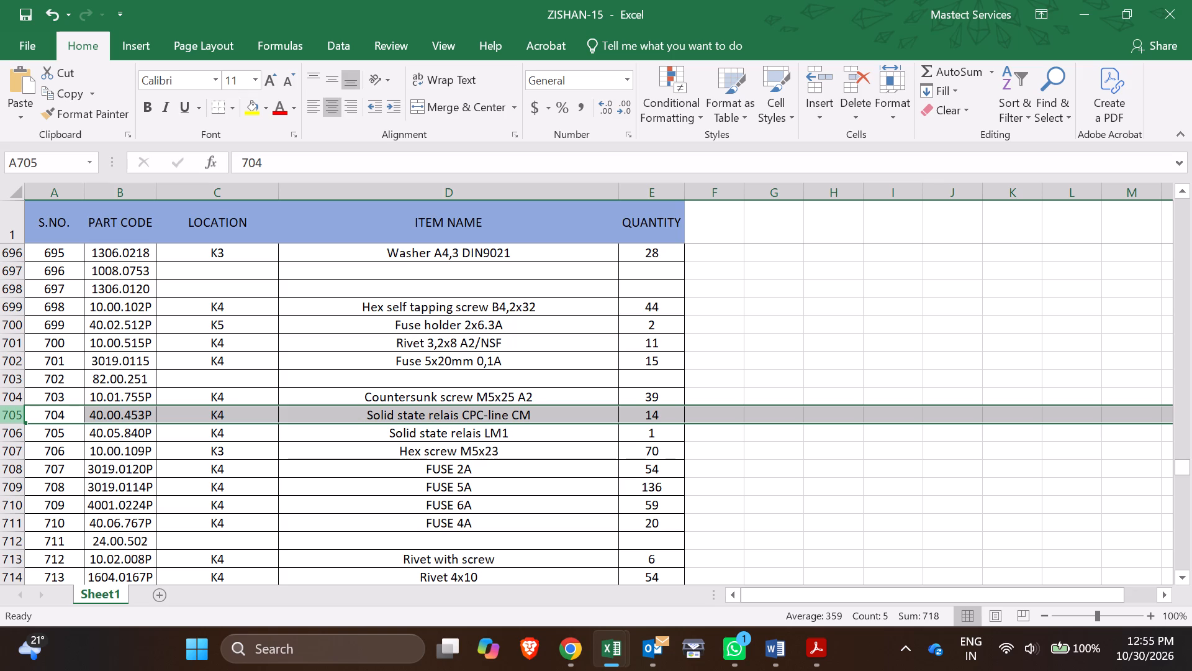
click(117, 413)
key(ctrl+s)
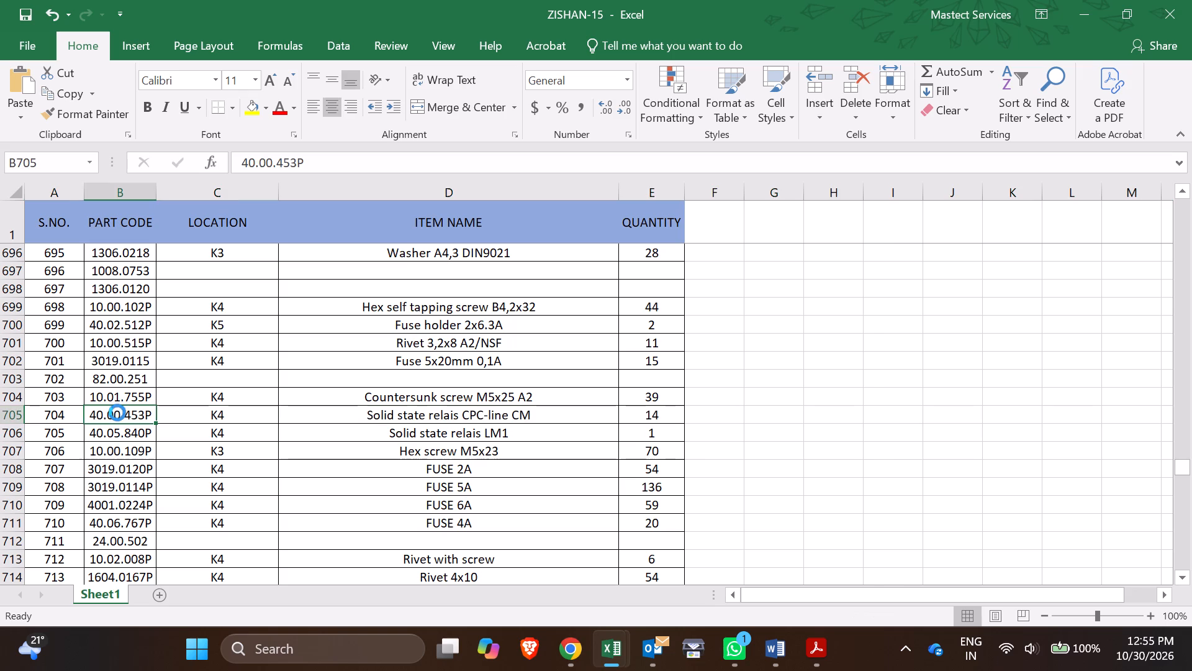
key(ctrl+s)
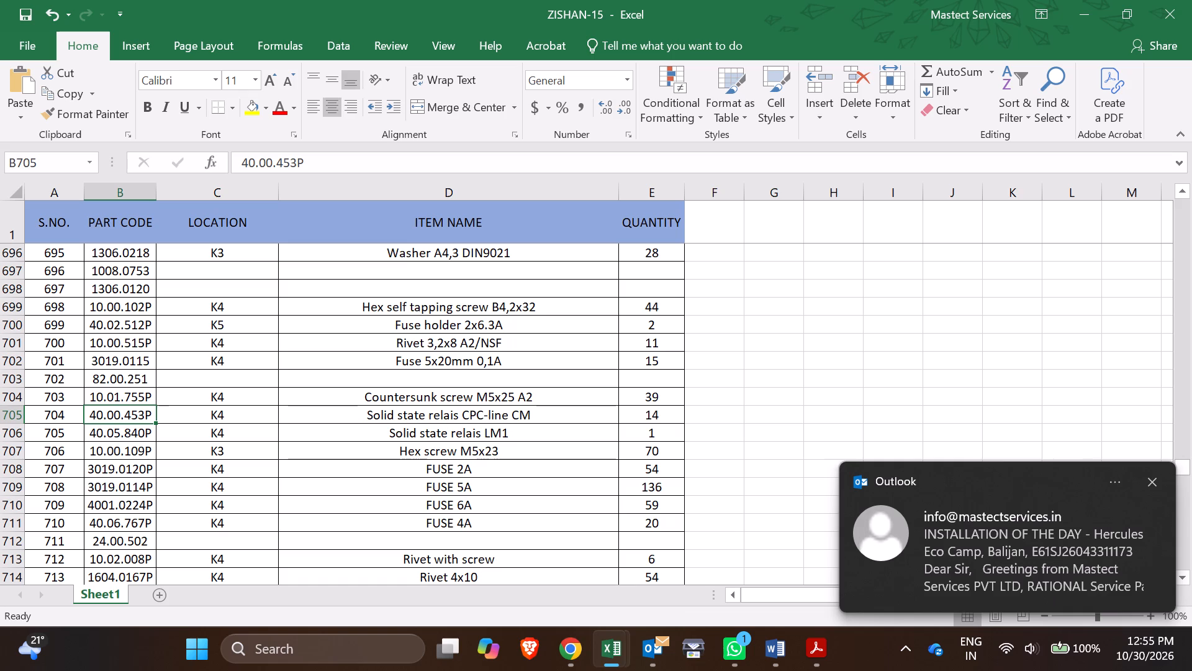
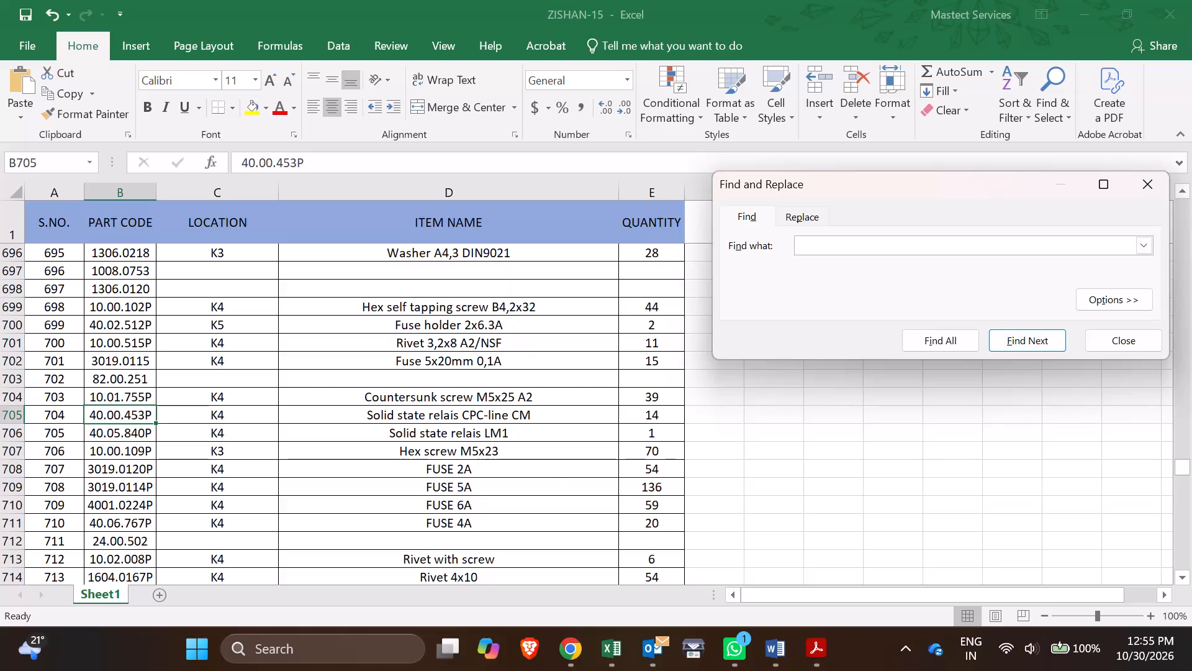
Search the stock sheet for part code 40.01.329S and select its location cell.
key(Return)
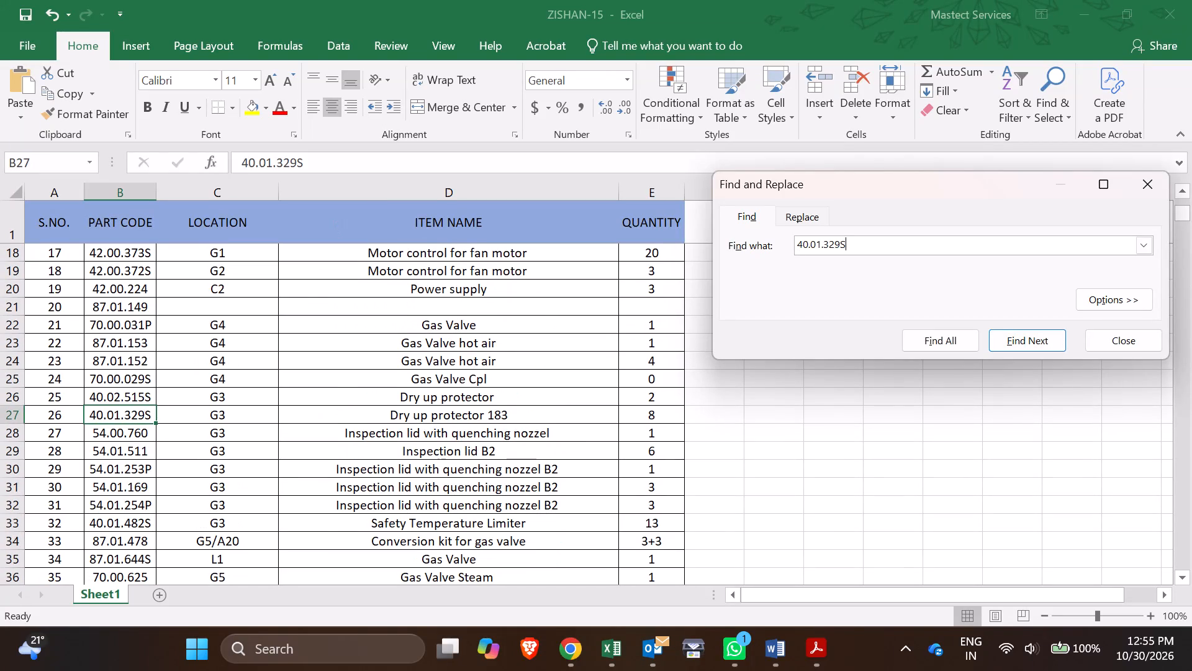
key(Return)
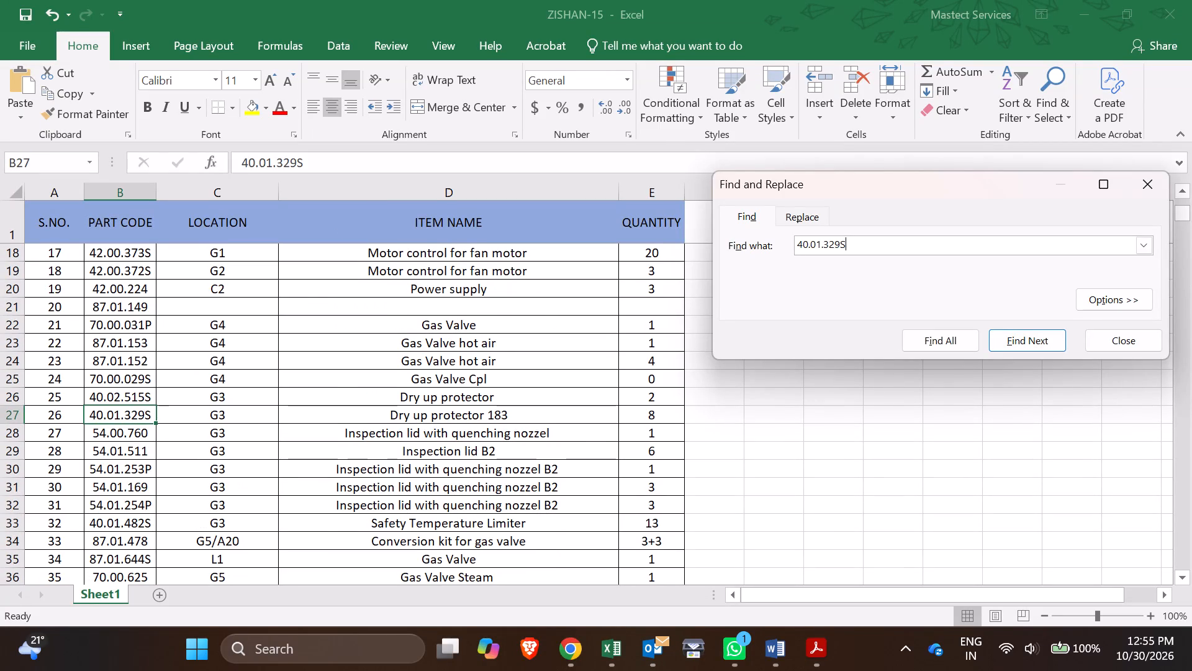
click(174, 413)
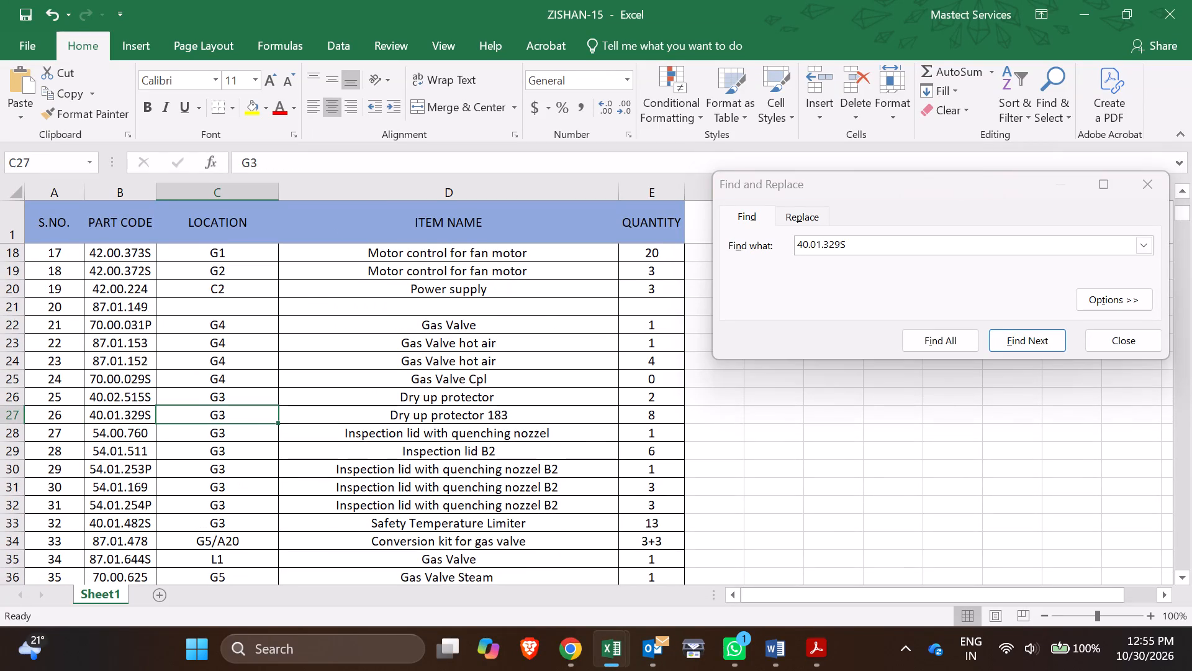
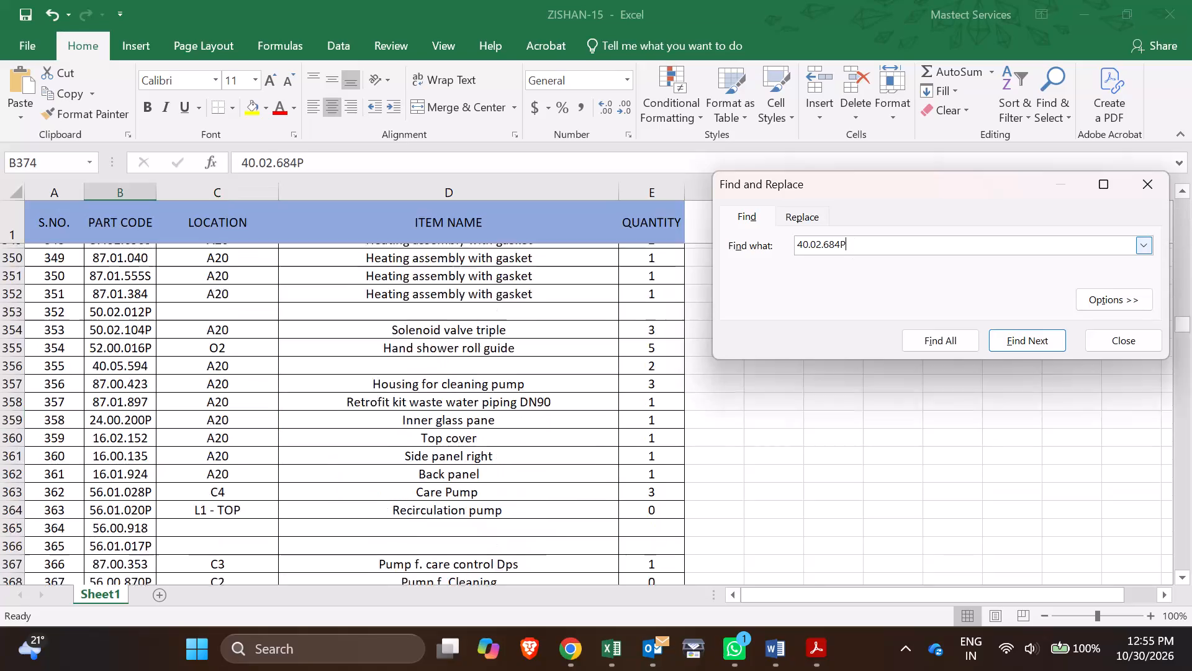
Search the stock sheet for part code 40.02.684P and select its location cell.
key(Return)
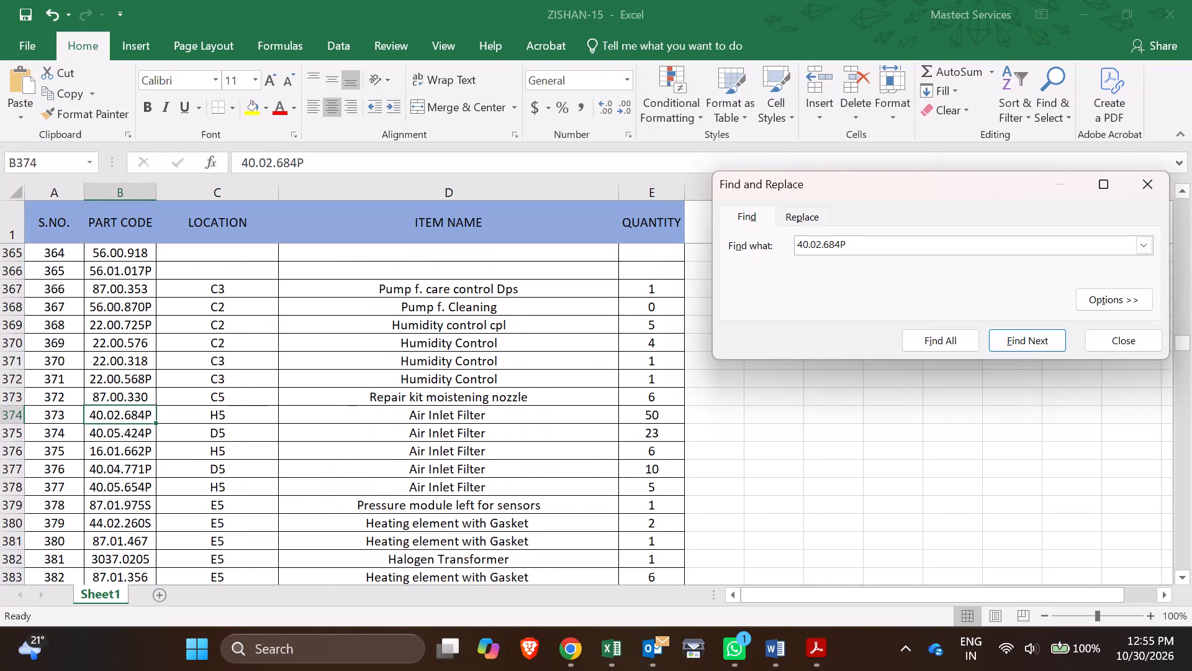
click(218, 410)
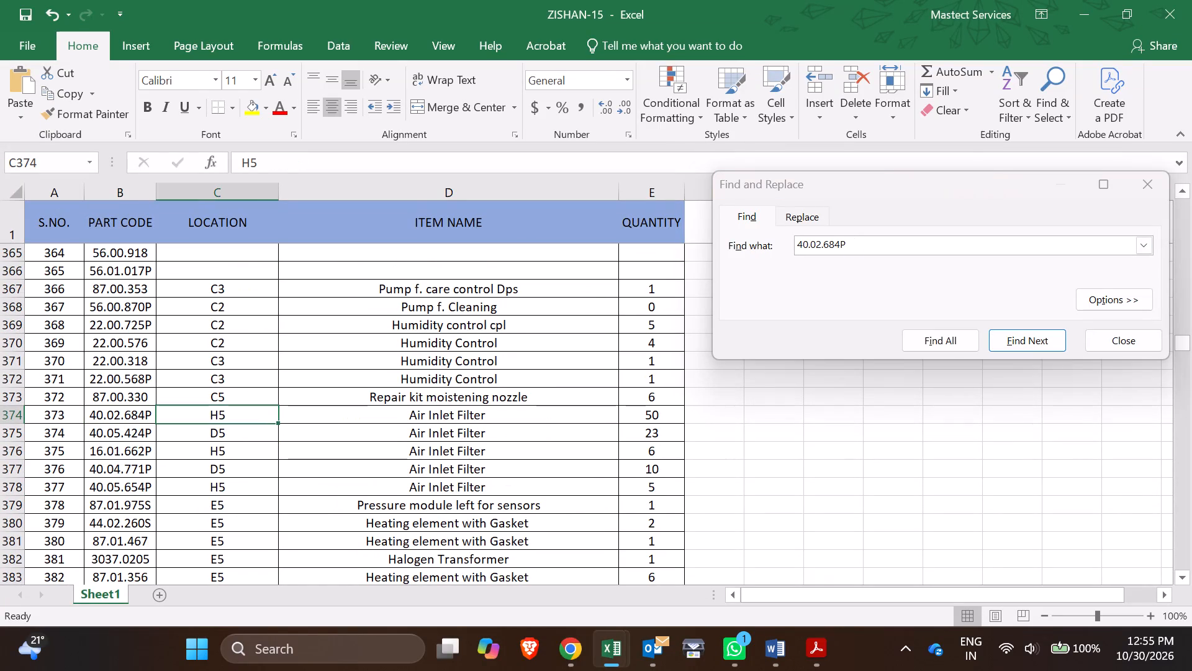
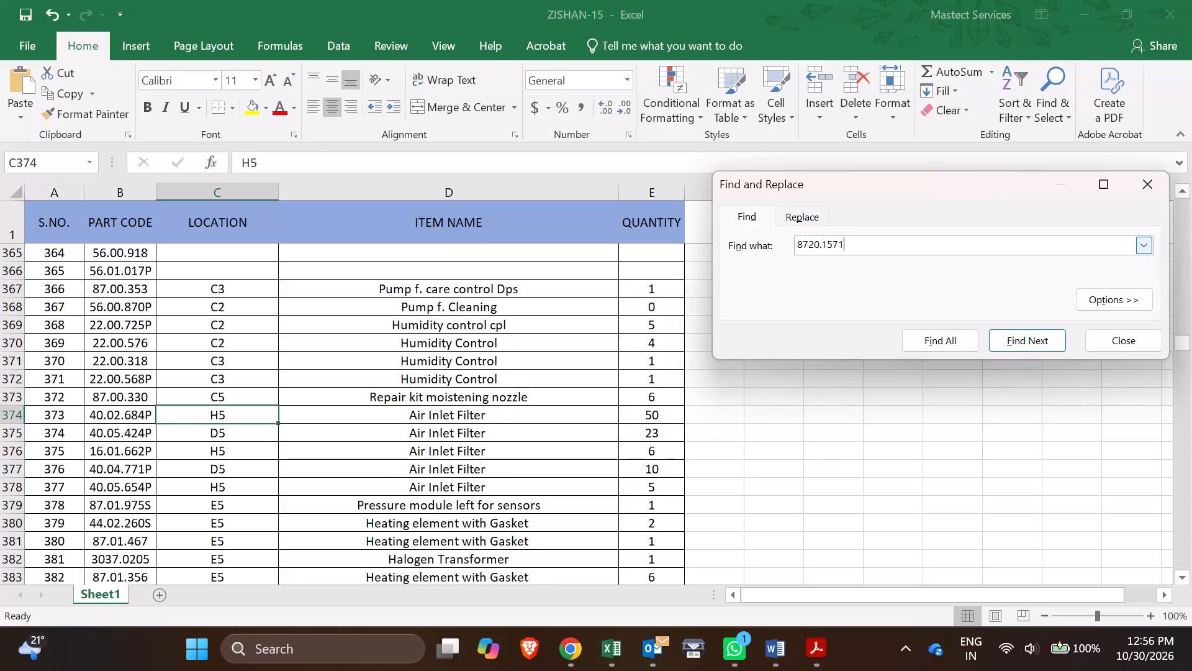
Search the stock sheet for part code 8720.1571 and select its location cell.
key(Return)
key(Return)
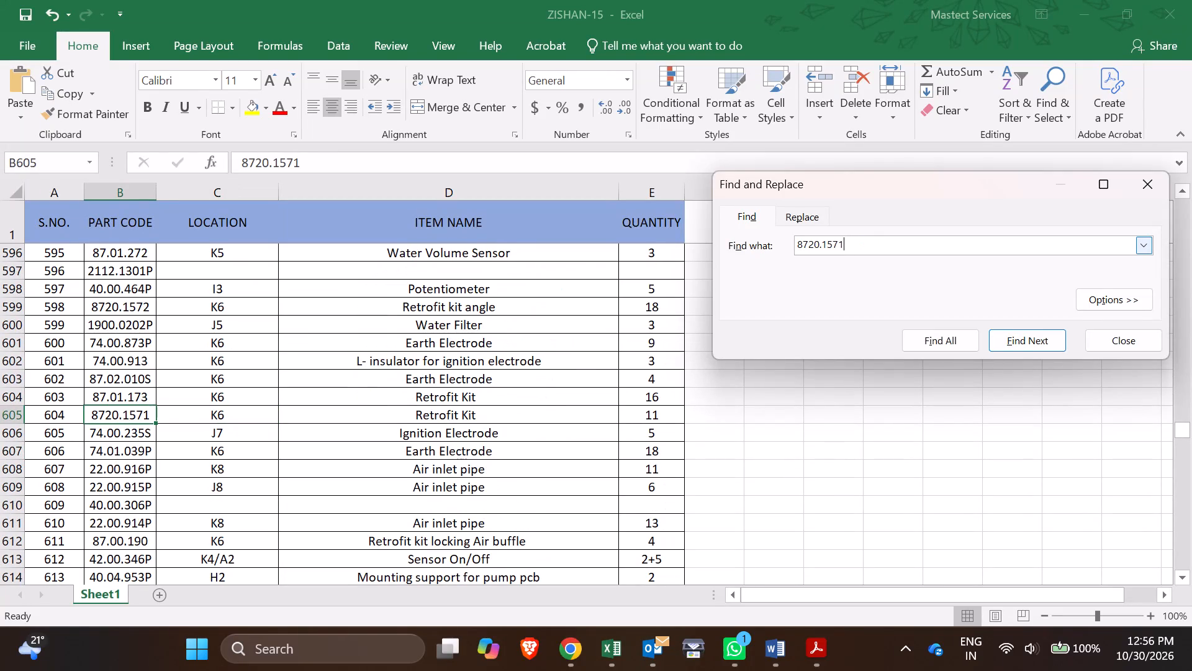
click(178, 413)
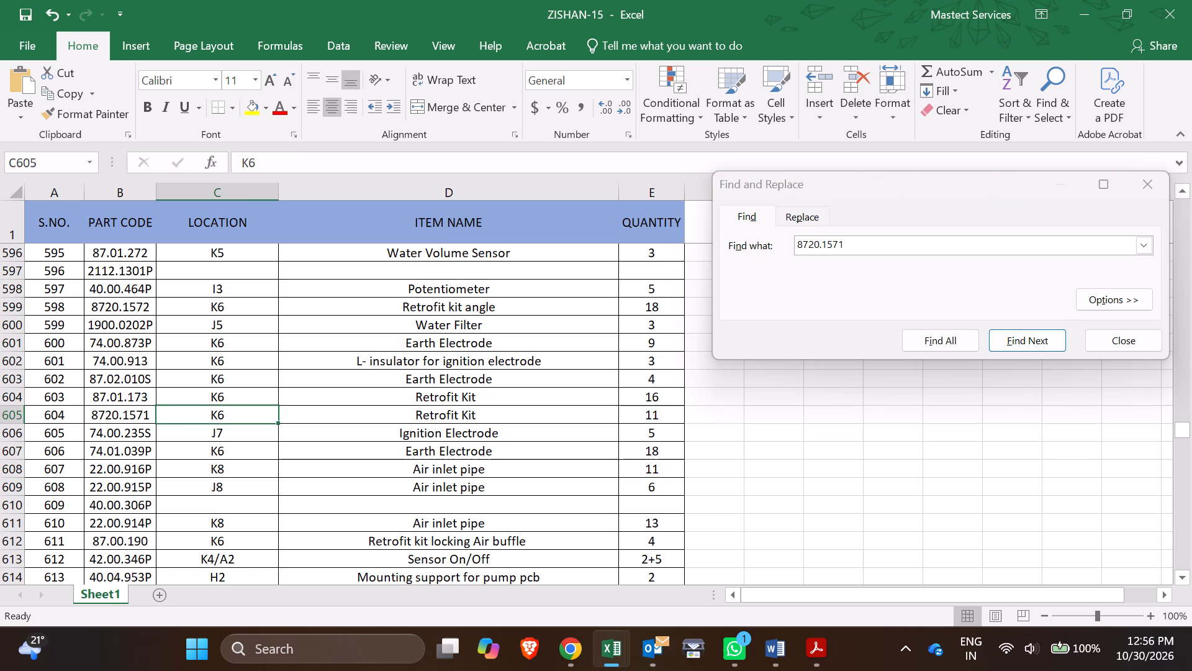
Clear the previous part code from the search term for another stock lookup.
double_click(1008, 247)
key(BackSpace)
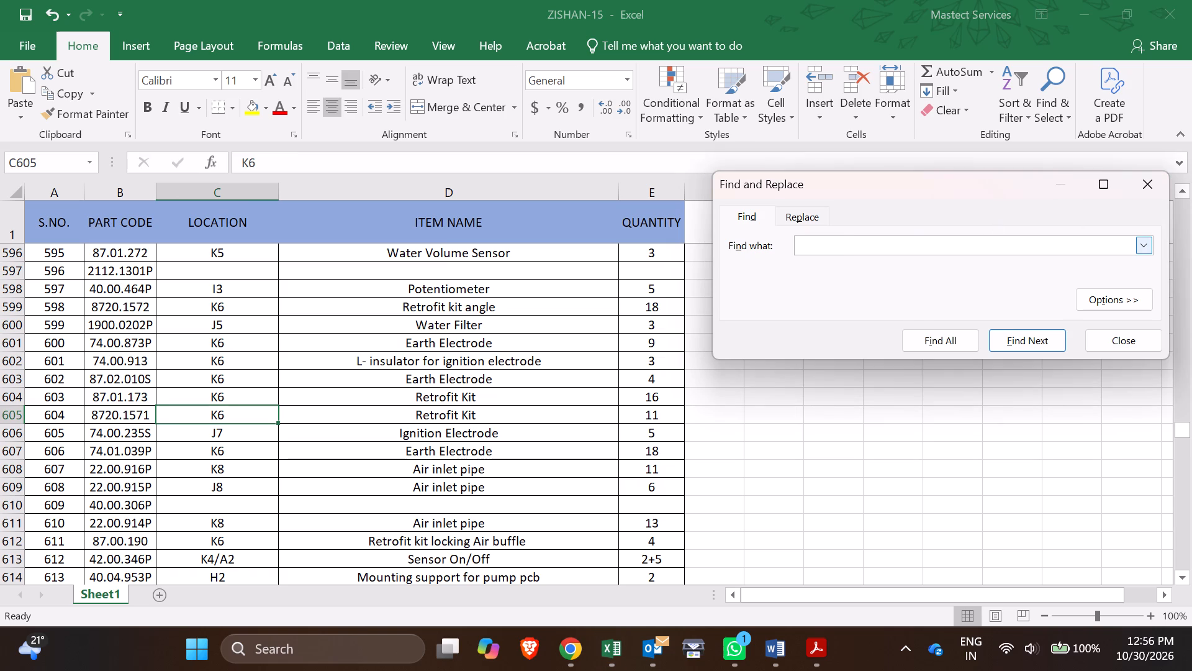
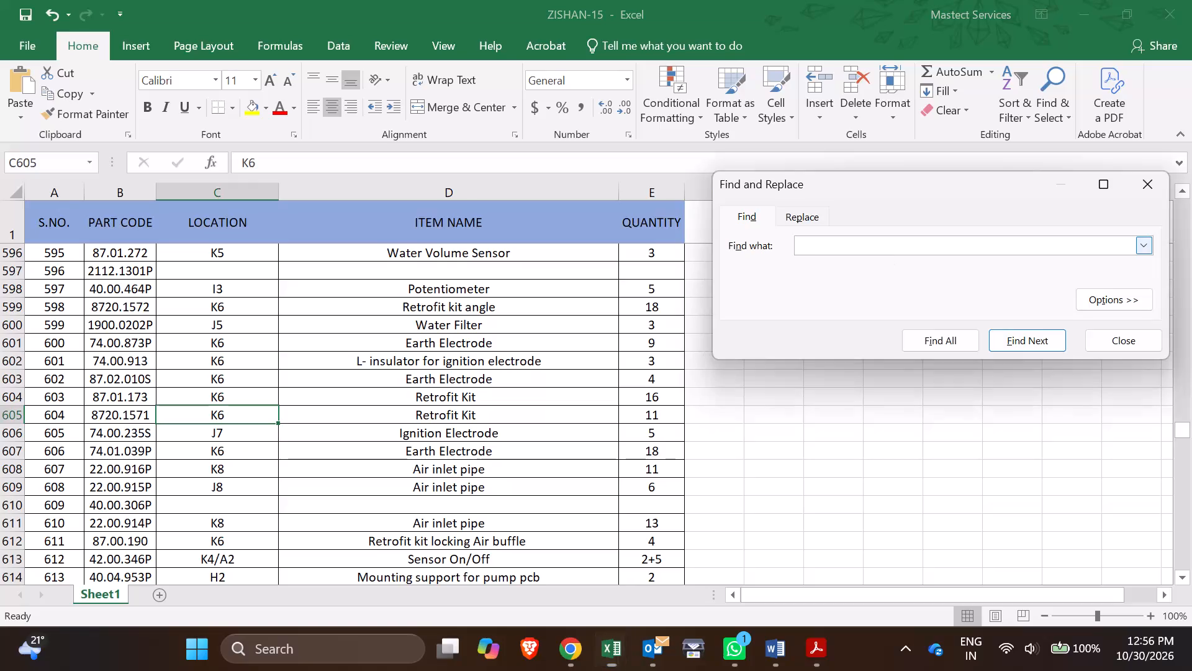
Search the stock sheet for part code 24.02.761P and close the search once its row is located.
key(ctrl+v)
key(Return)
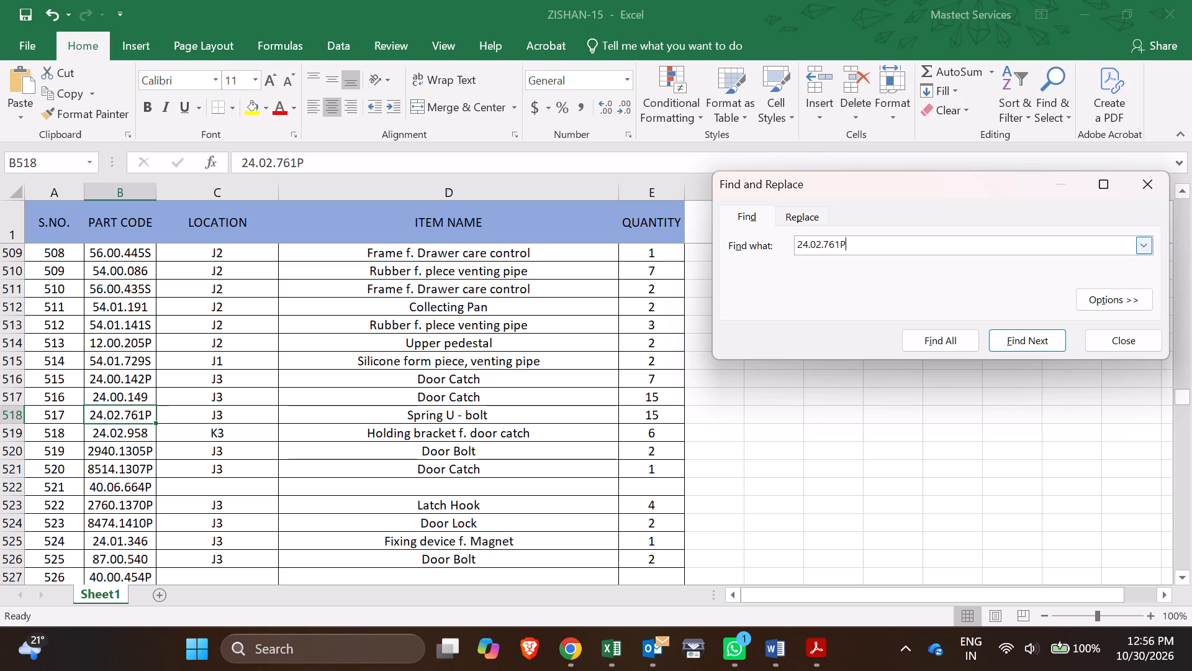
key(Return)
click(1139, 178)
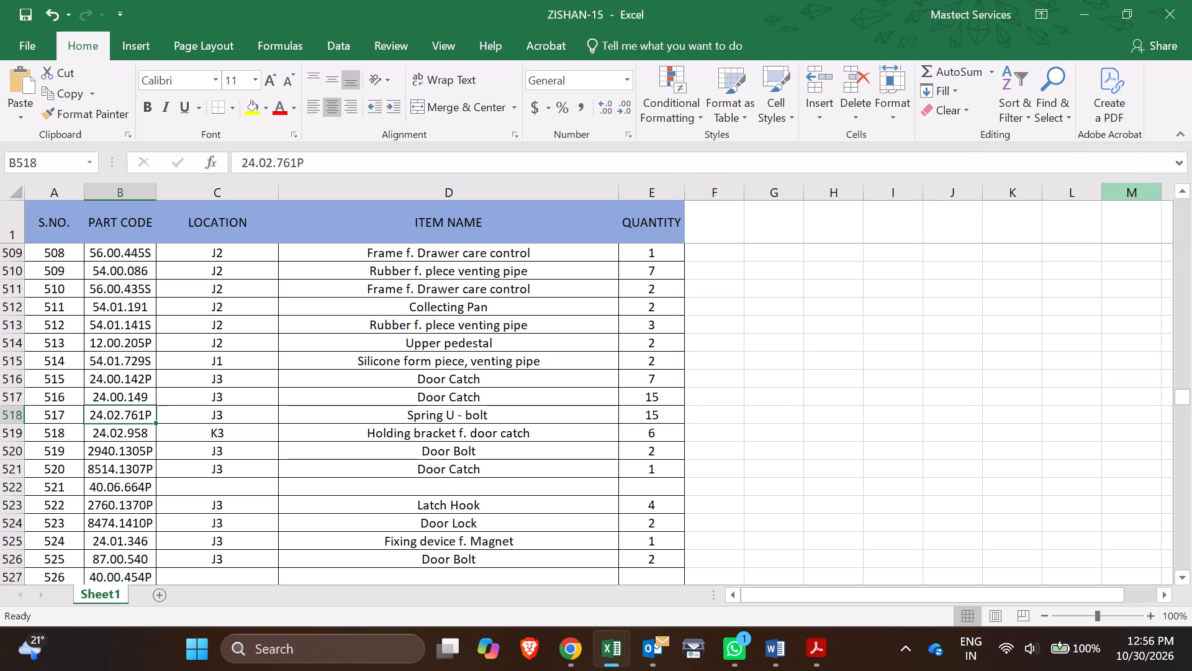